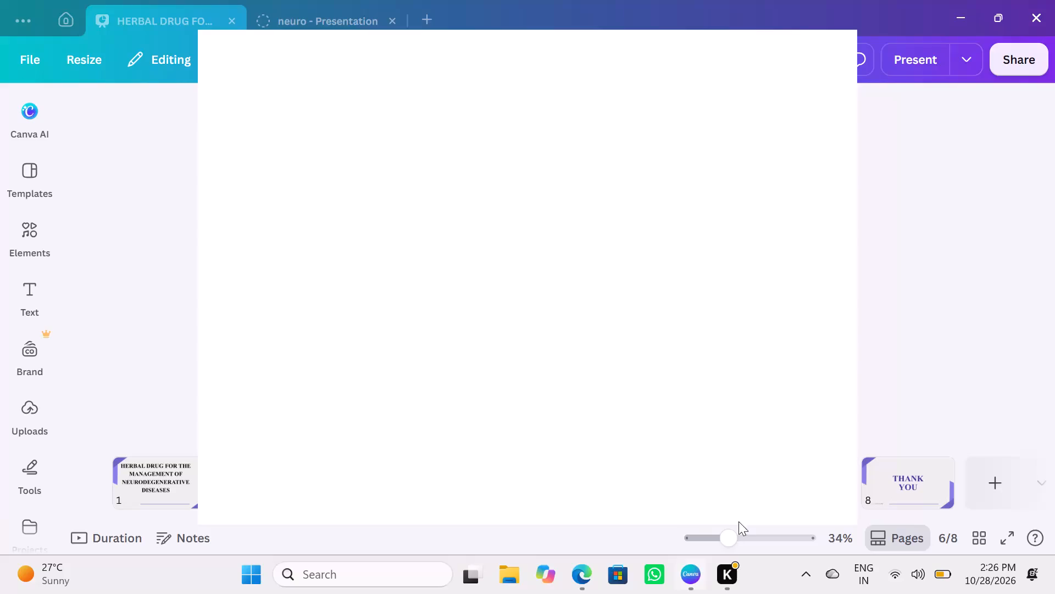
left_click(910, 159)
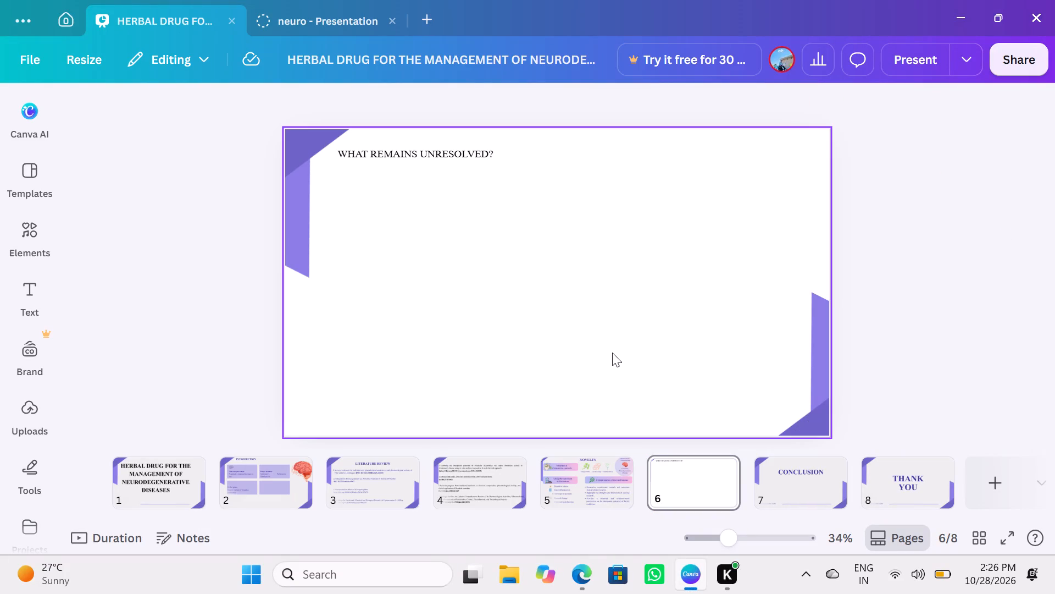
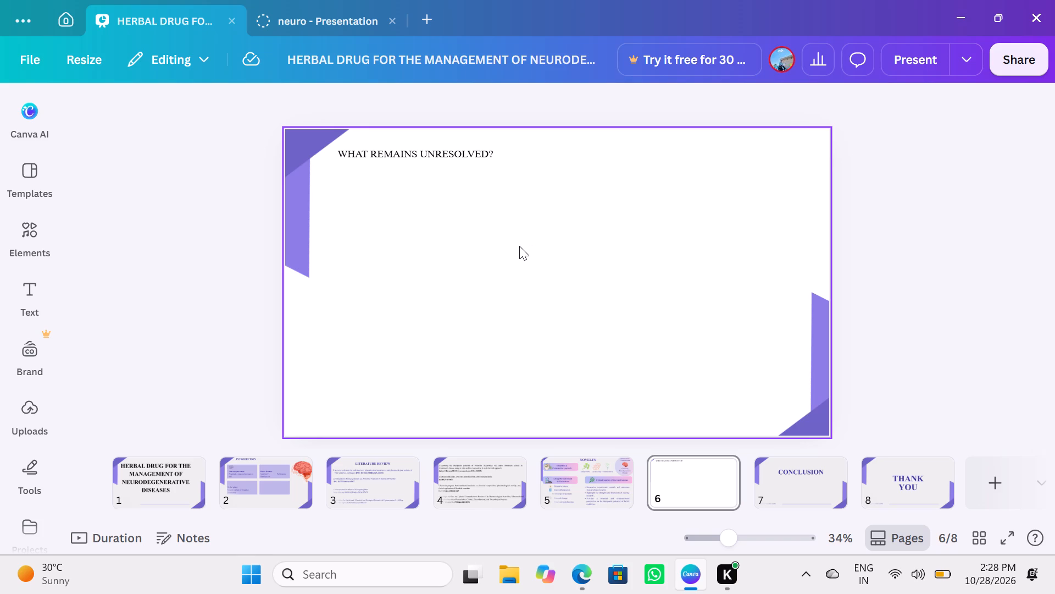
Go from the "What remains unresolved?" slide to slide 4 of the herbal drug presentation.
scroll(519, 246, "down", 1)
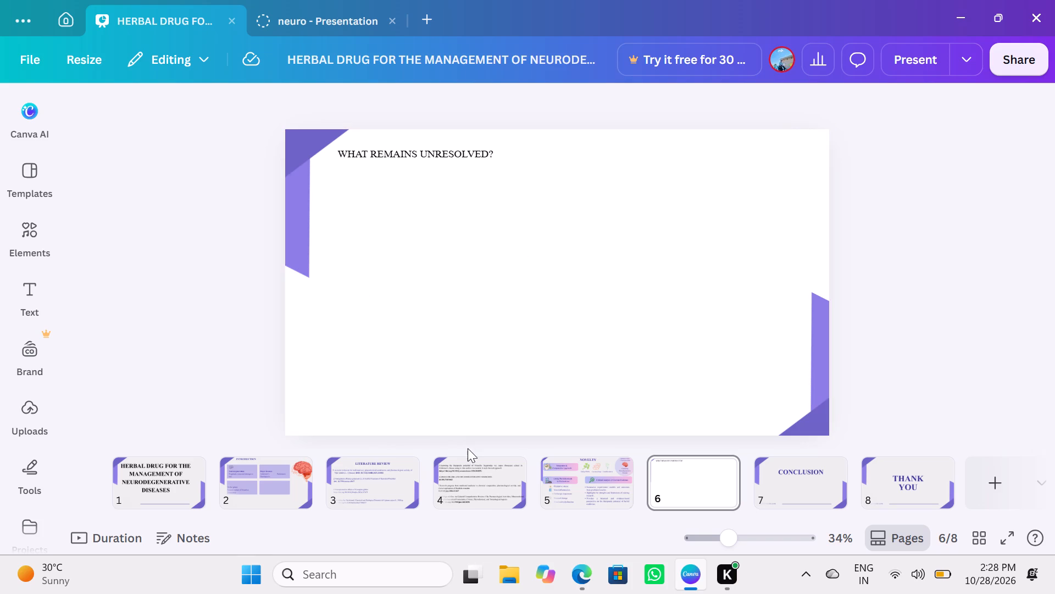
left_click(493, 493)
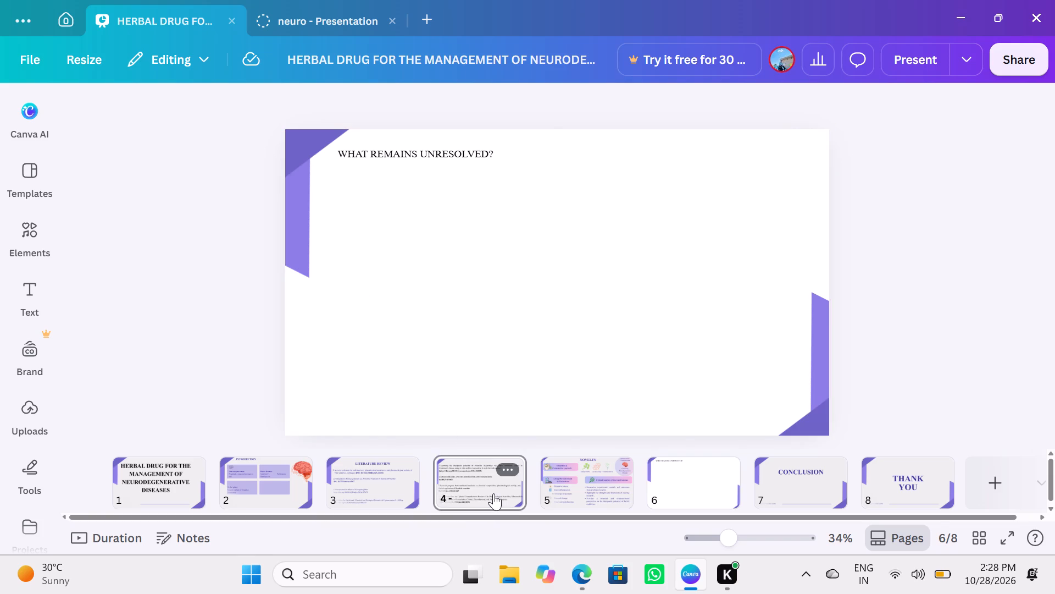
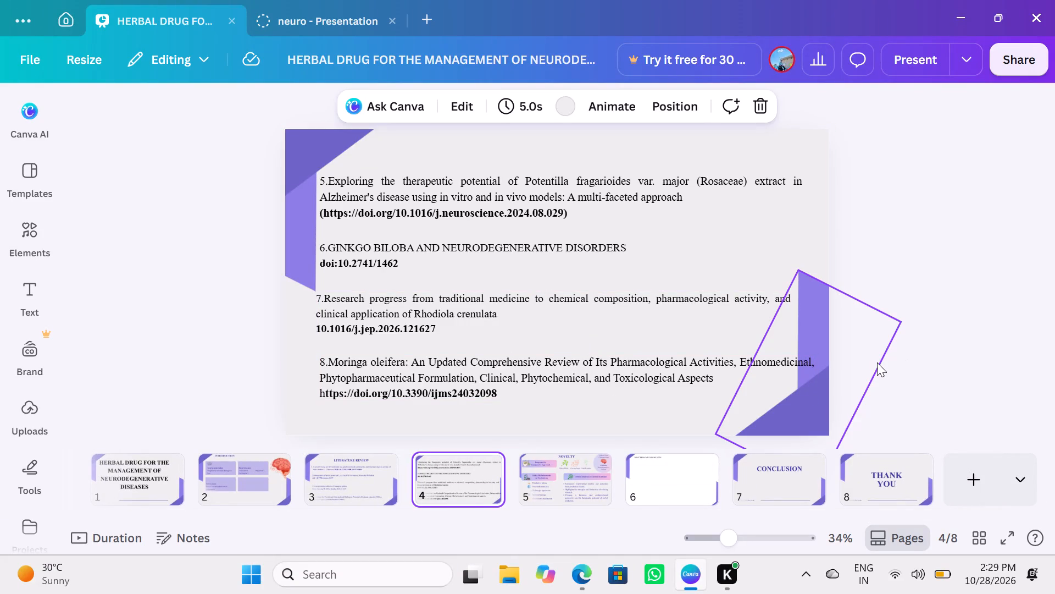
View the Novelty slide and return to the "What remains unresolved?" slide.
left_click(877, 362)
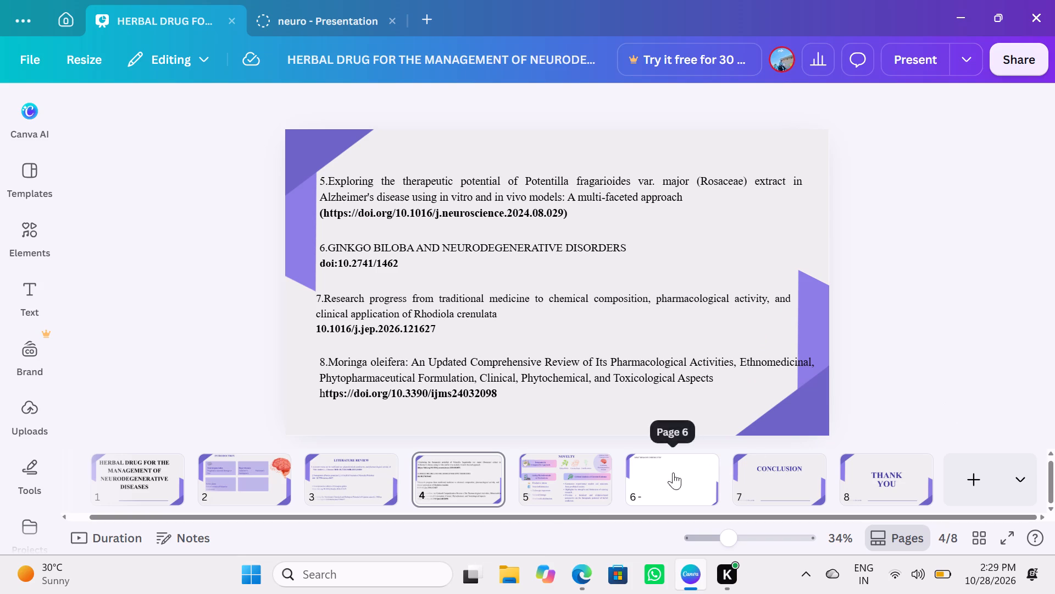
left_click(568, 504)
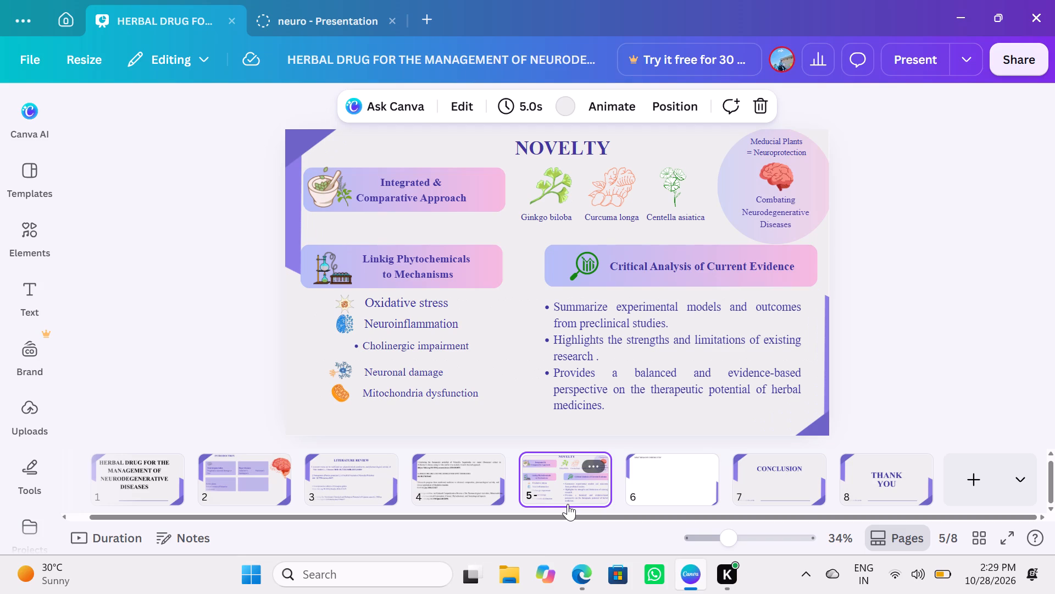
scroll(568, 504, "left", 2)
left_click(653, 470)
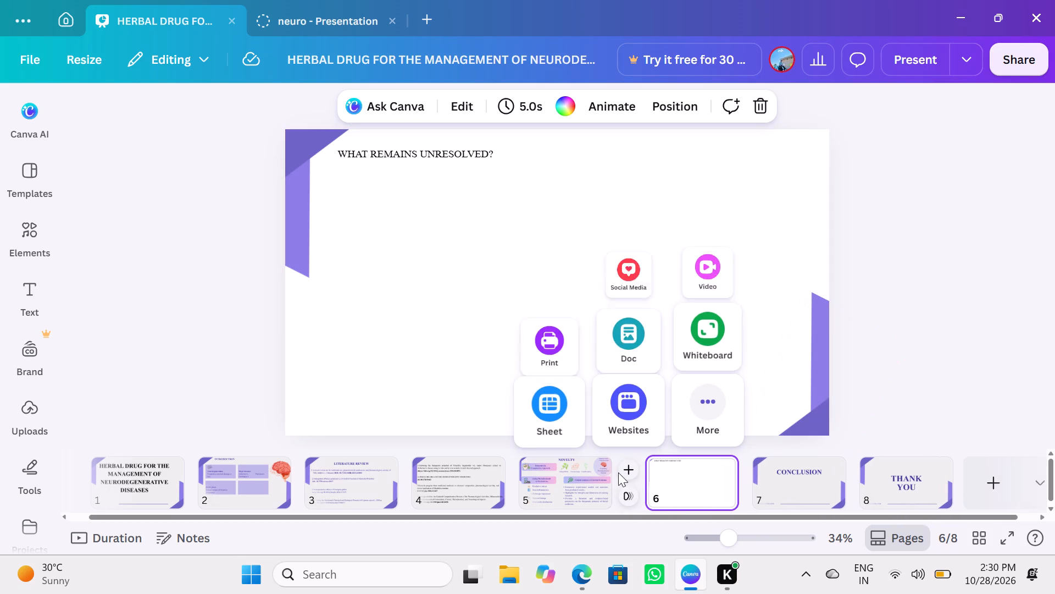
left_click(109, 355)
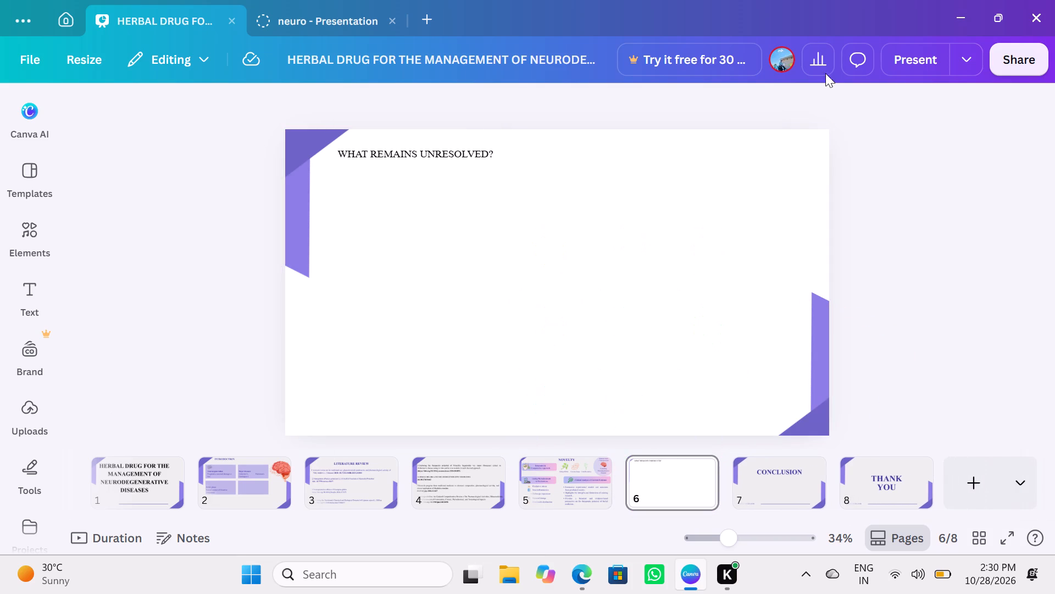
left_click(1000, 15)
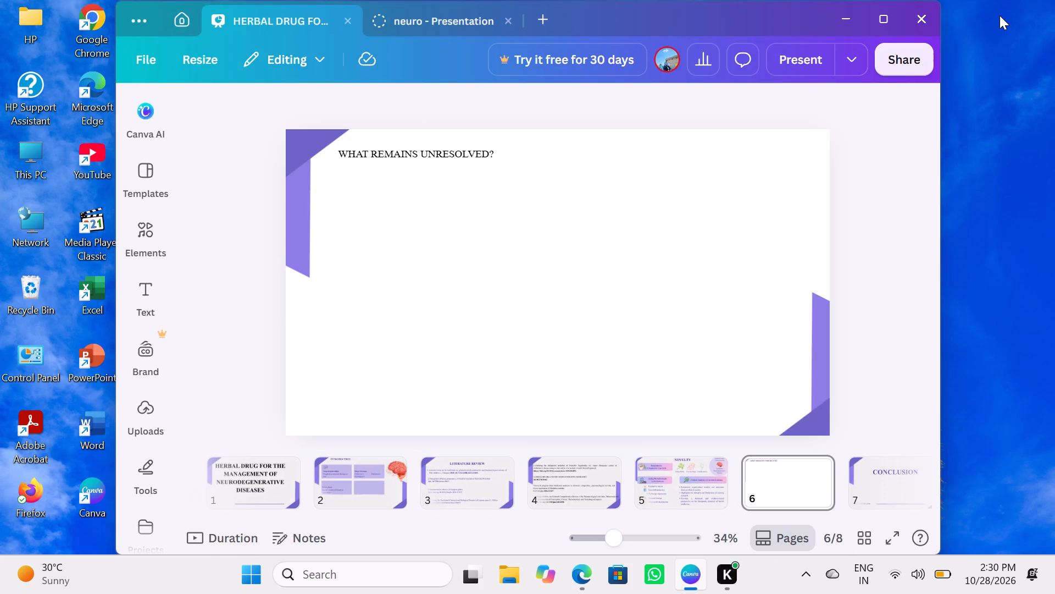
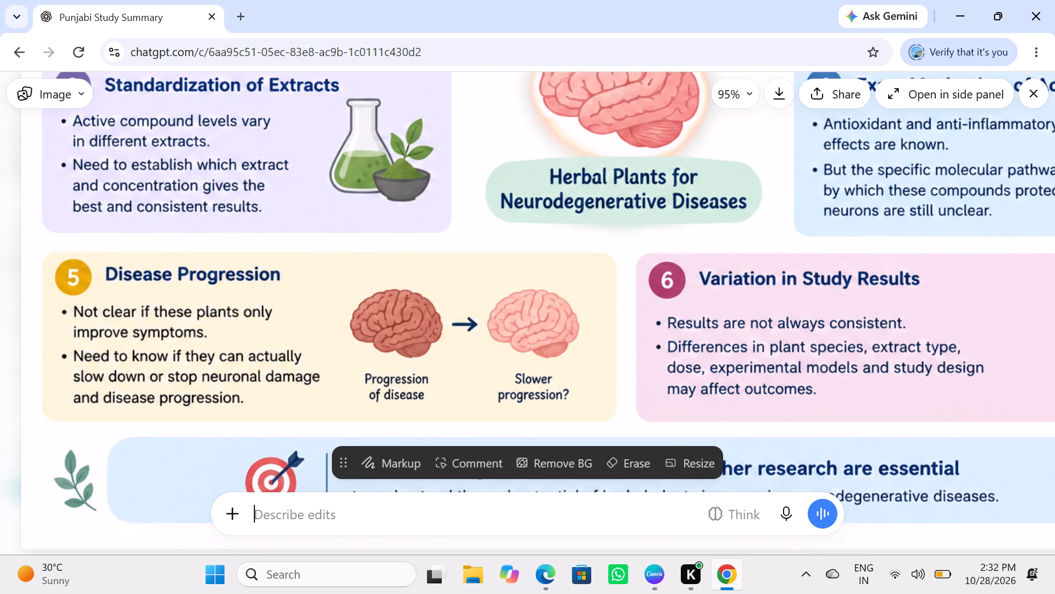
scroll(739, 275, "left", 2)
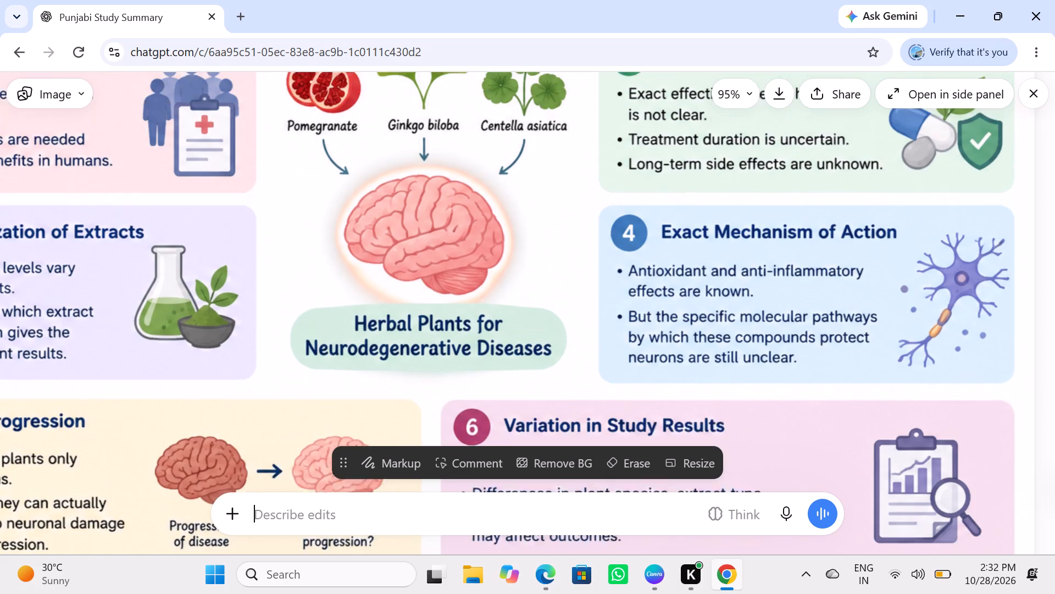
scroll(739, 275, "left", 2)
scroll(739, 275, "up", 2)
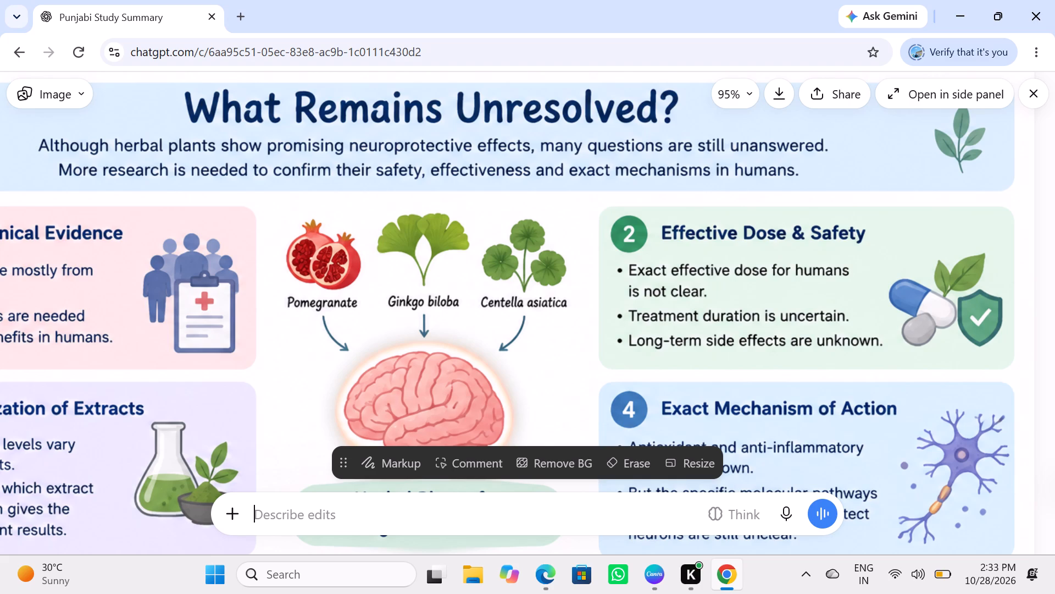
scroll(763, 293, "down", 2)
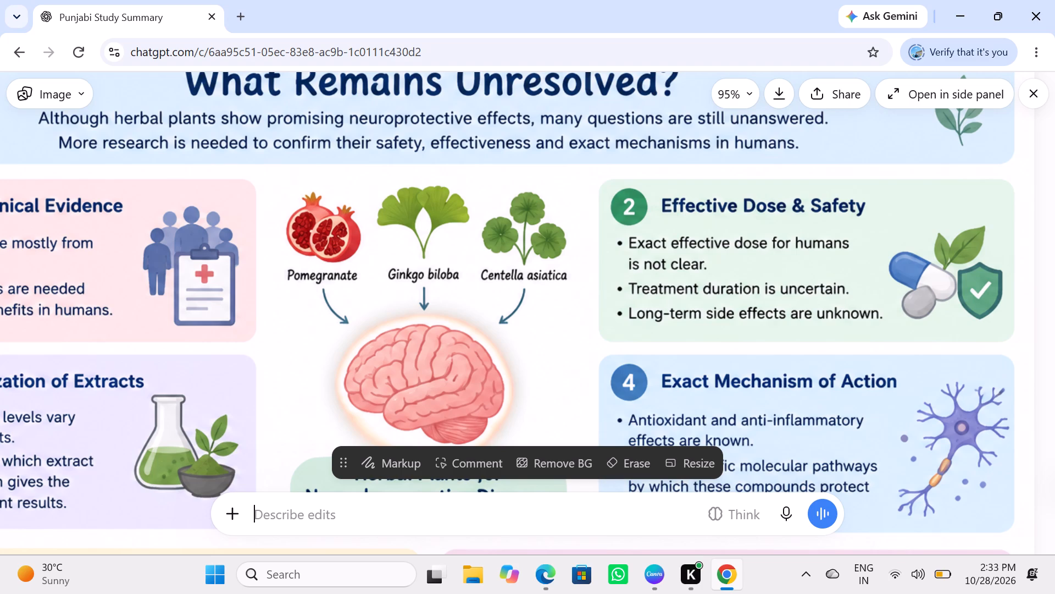
scroll(763, 293, "down", 1)
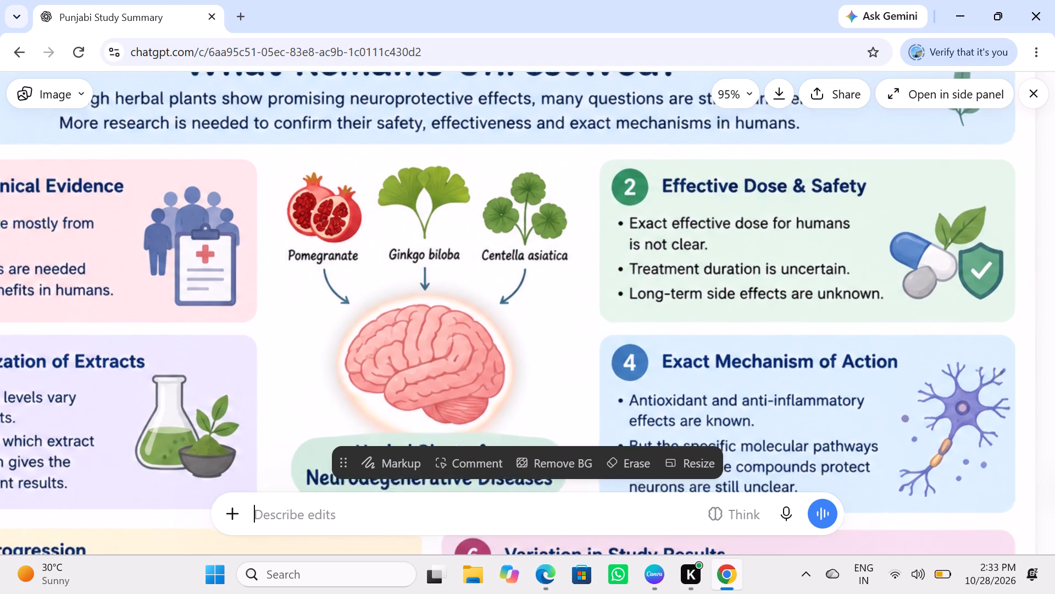
scroll(763, 293, "down", 1)
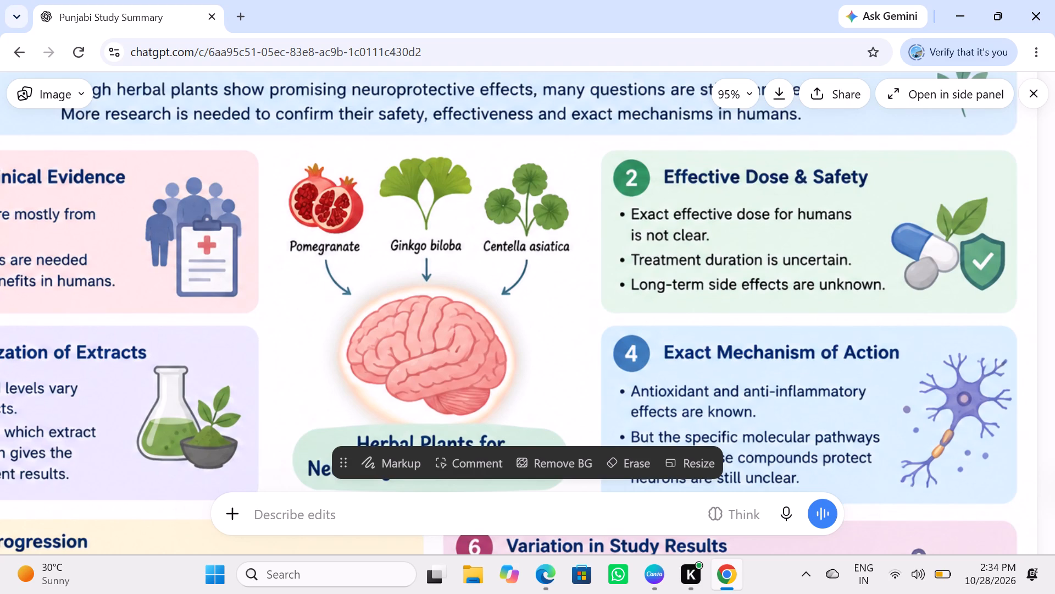
scroll(763, 293, "down", 1)
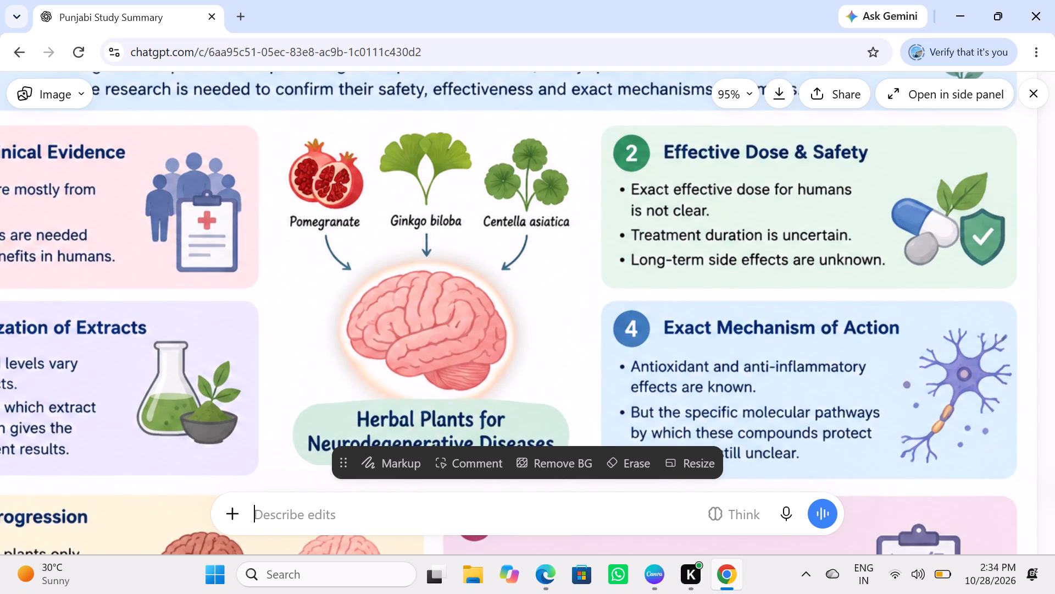
scroll(874, 266, "down", 1)
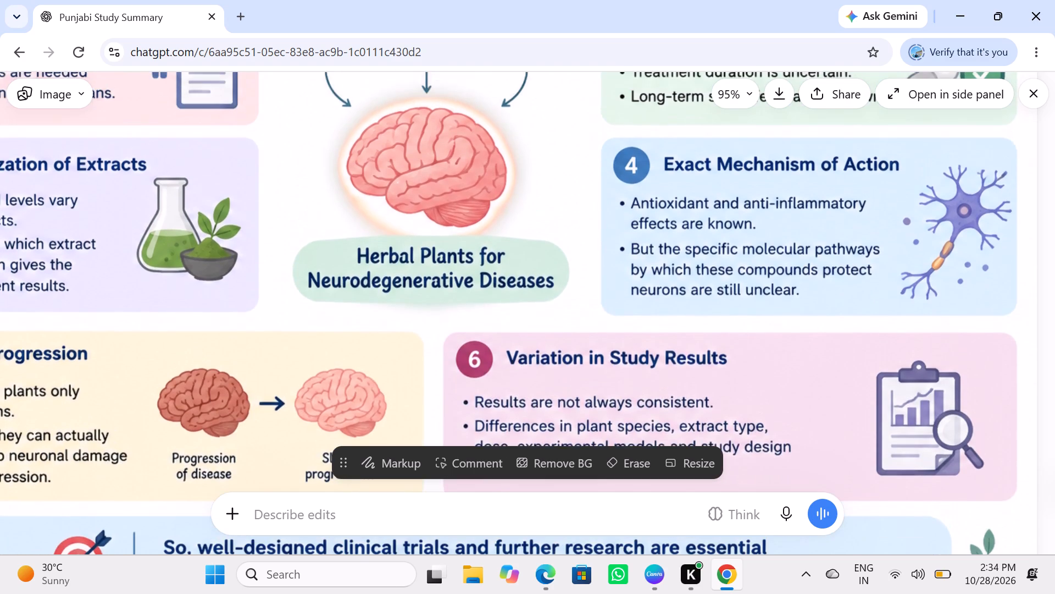
scroll(874, 266, "down", 1)
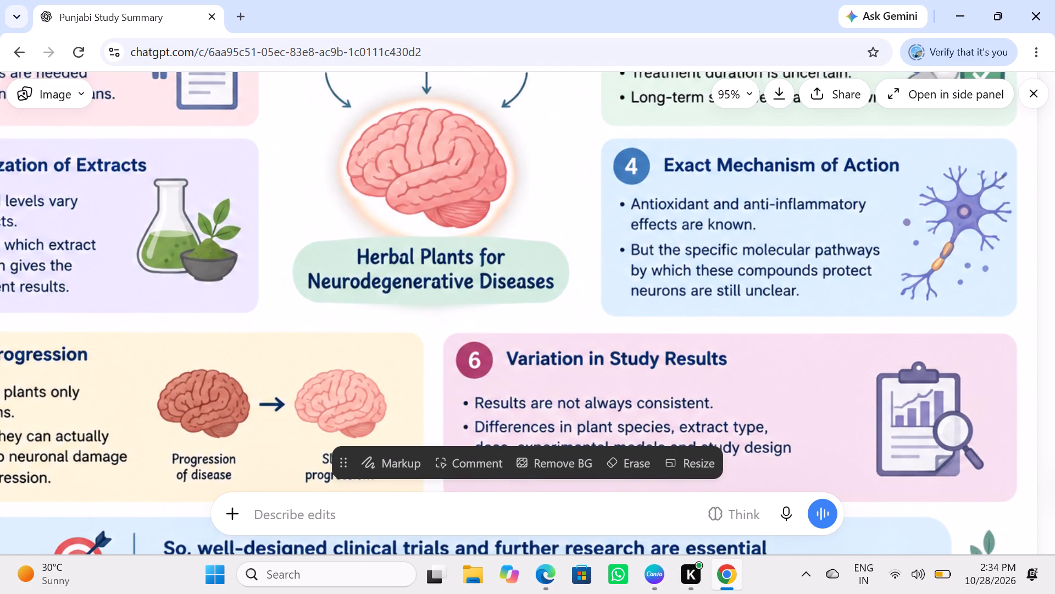
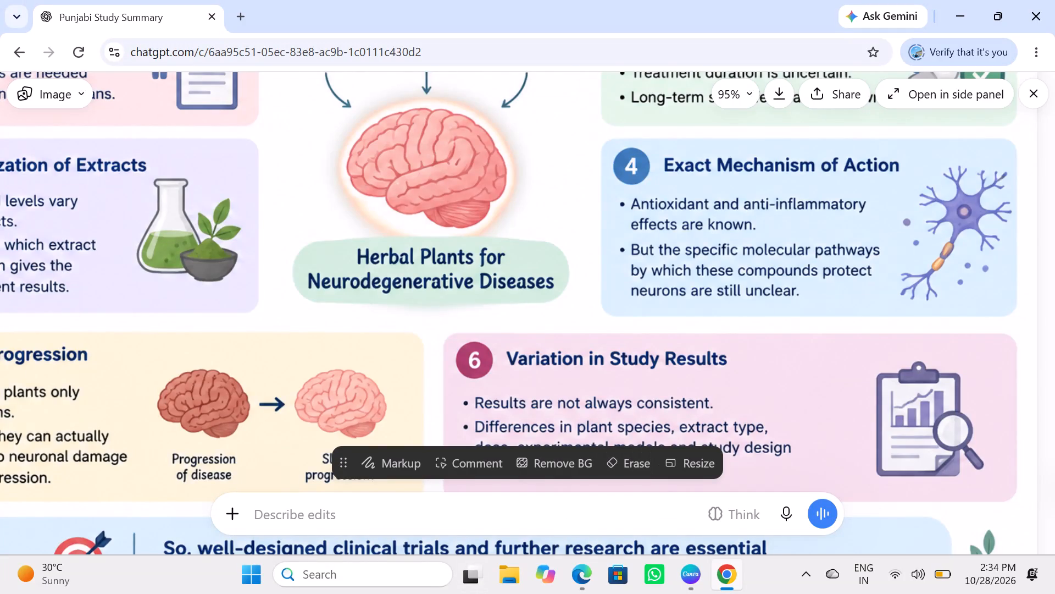
Launch the recently added Kuro app.
left_click(249, 580)
double_click(354, 367)
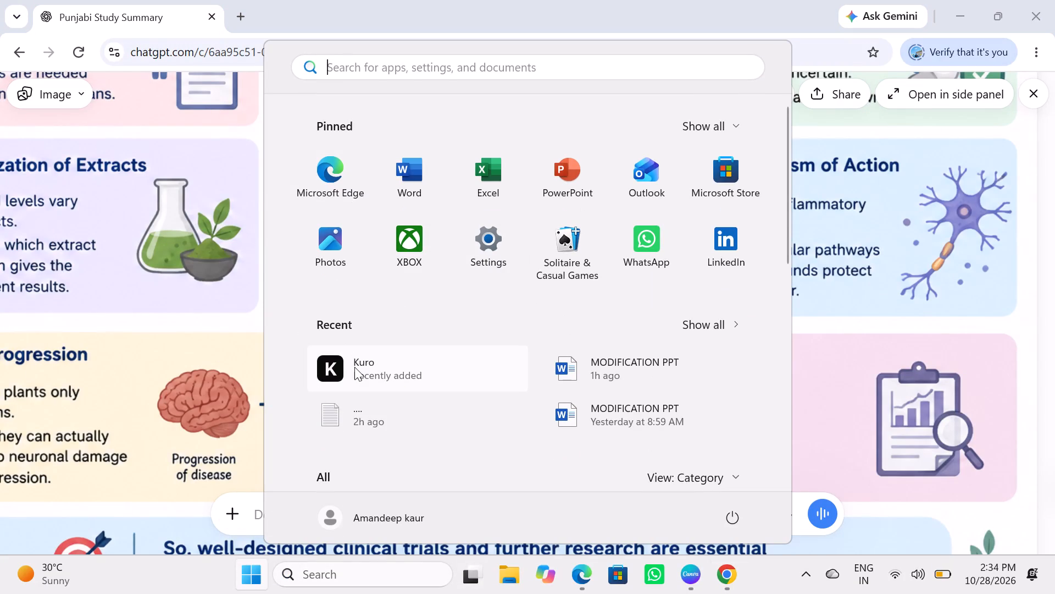
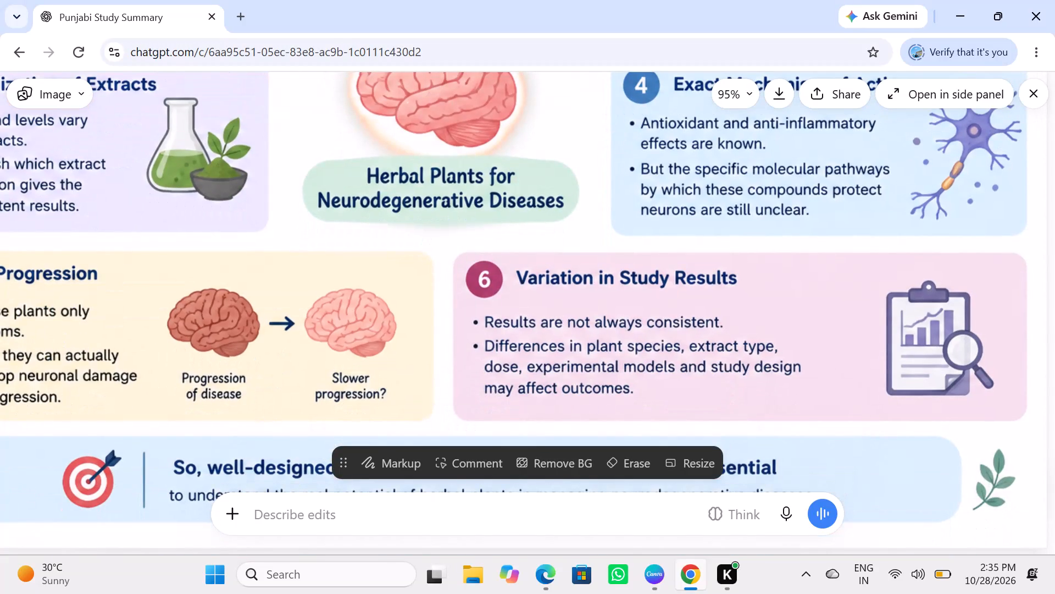
scroll(444, 420, "right", 4)
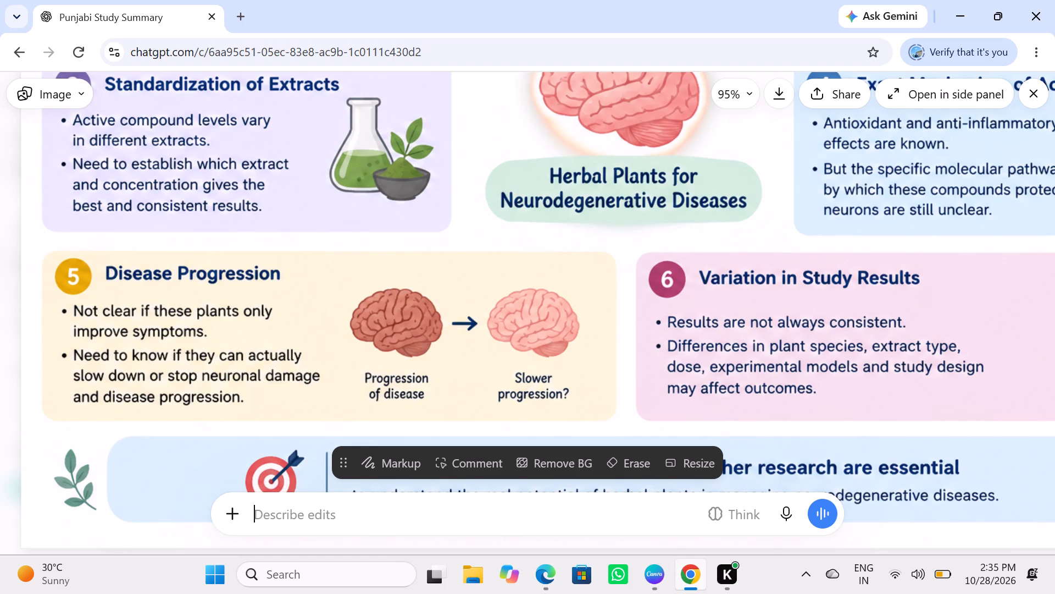
scroll(554, 400, "down", 2)
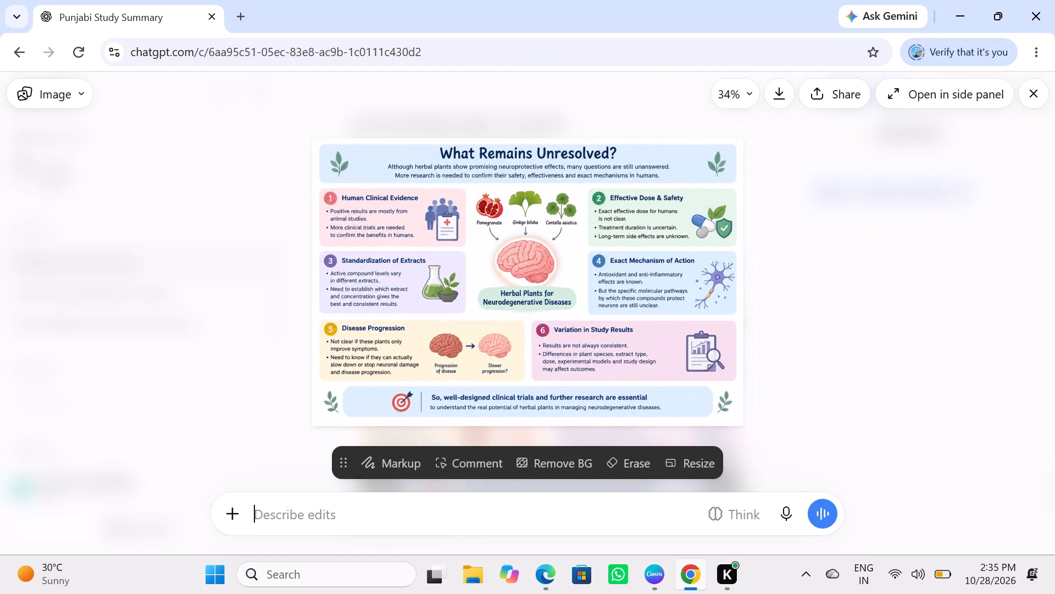
left_click(456, 524)
type("ehte bdhiya pro")
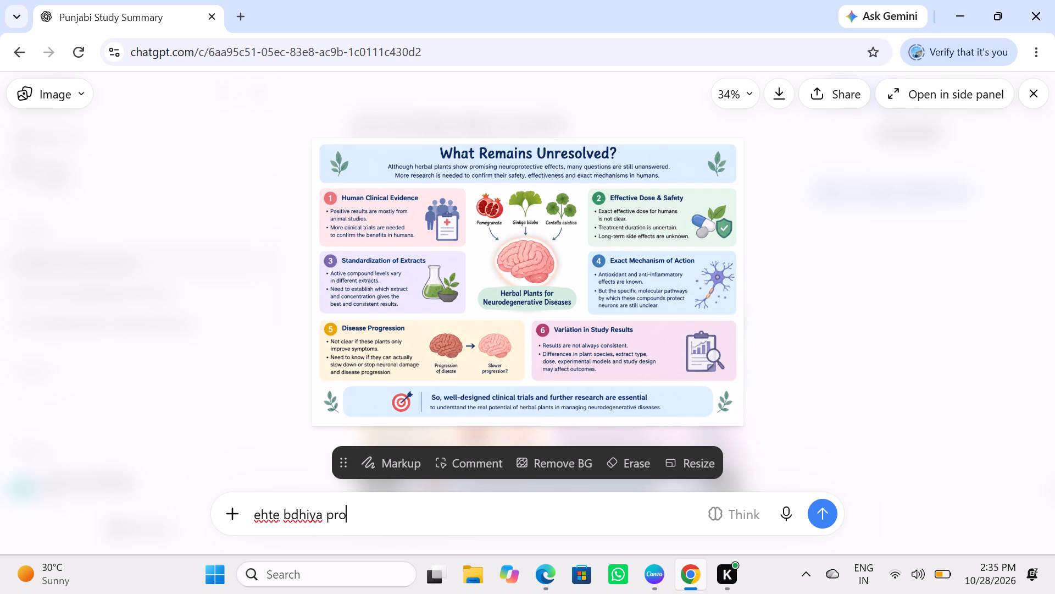
type("fessional")
key("space")
type("way vich dss")
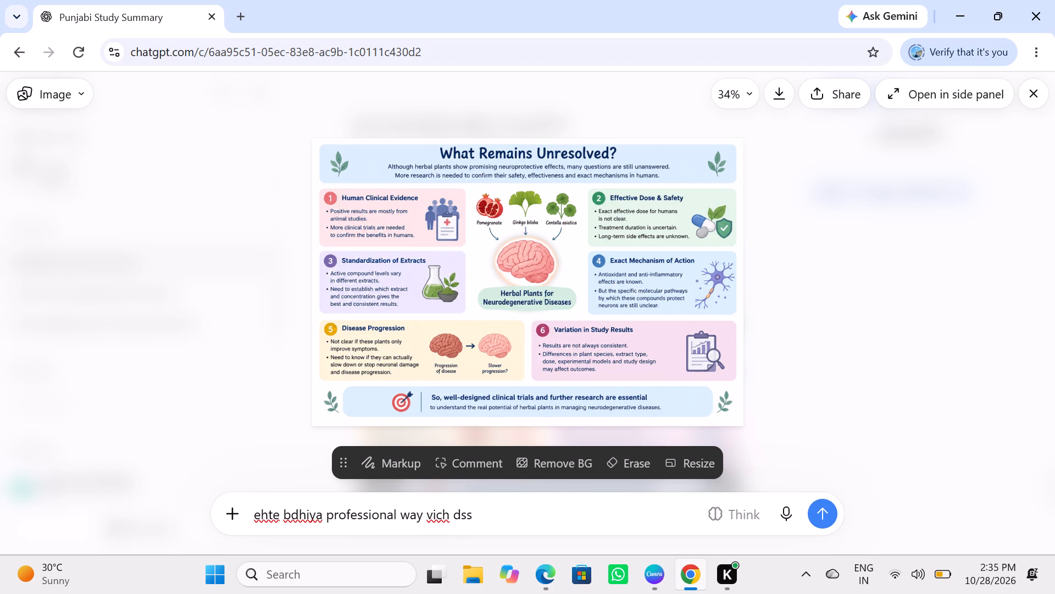
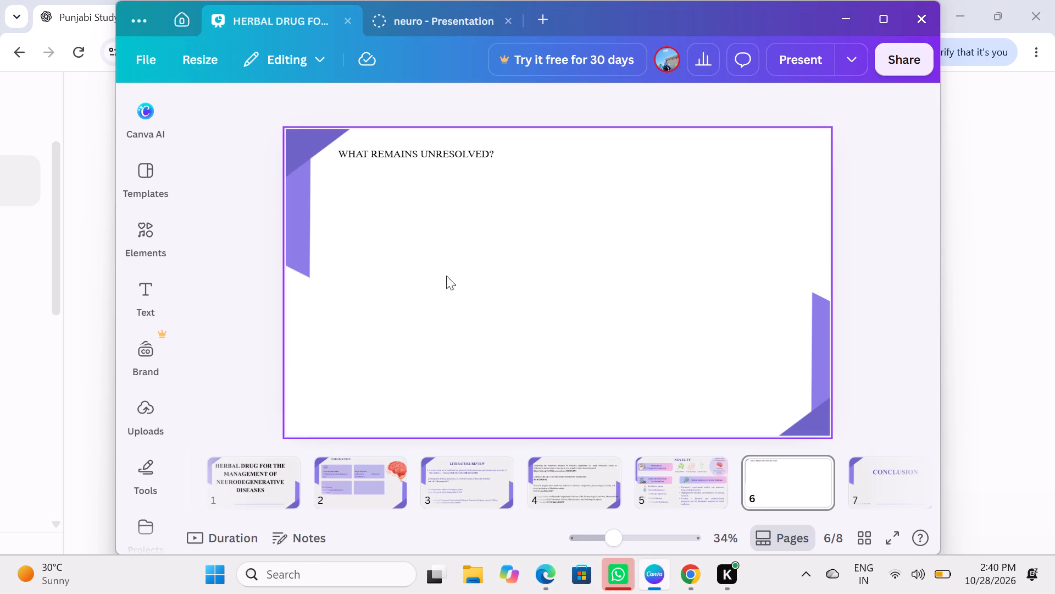
left_click(157, 236)
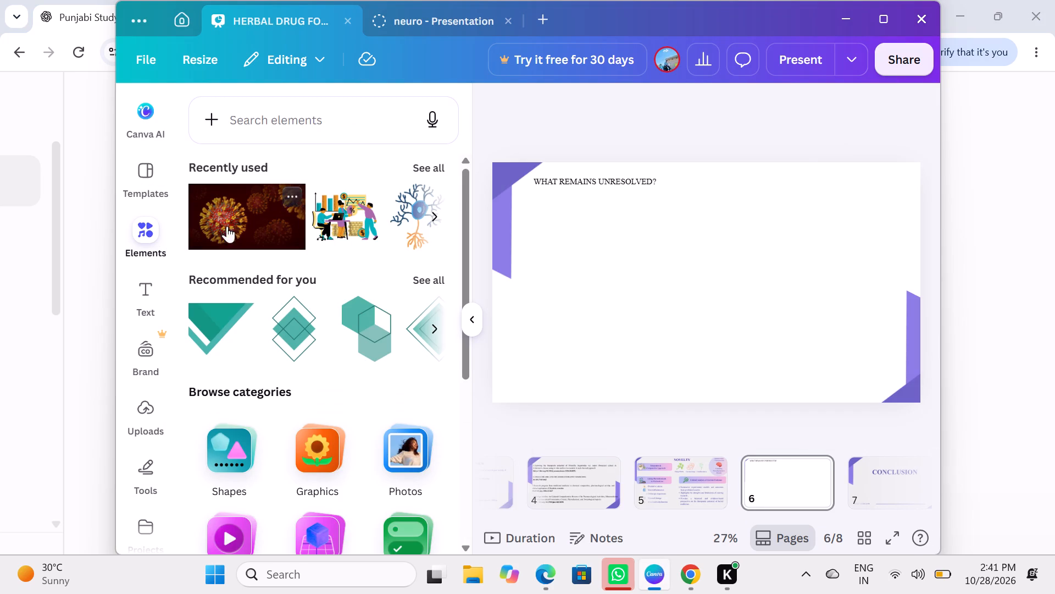
scroll(288, 262, "right", 1)
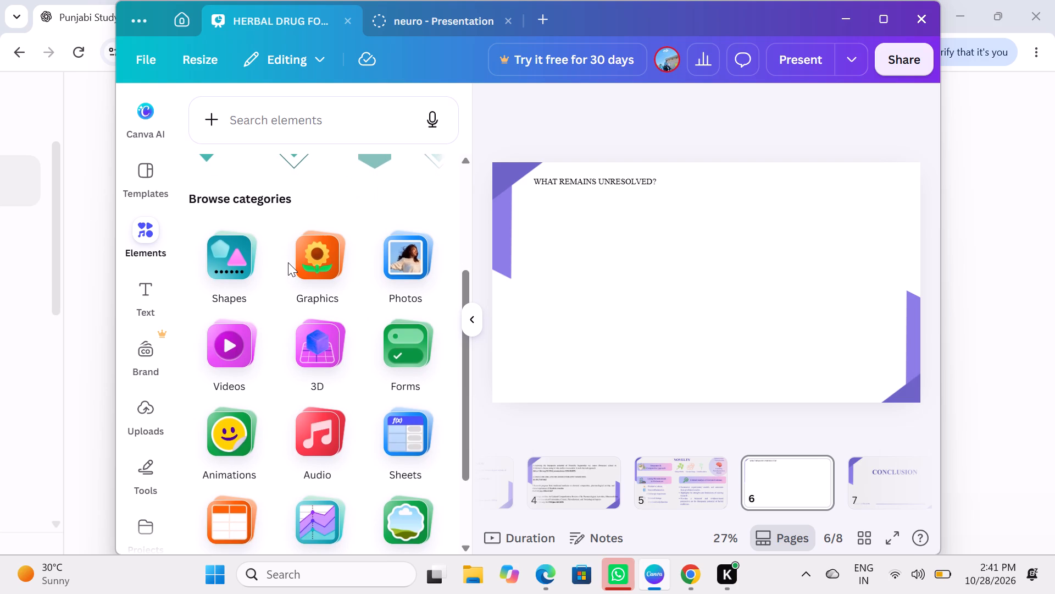
scroll(288, 262, "right", 1)
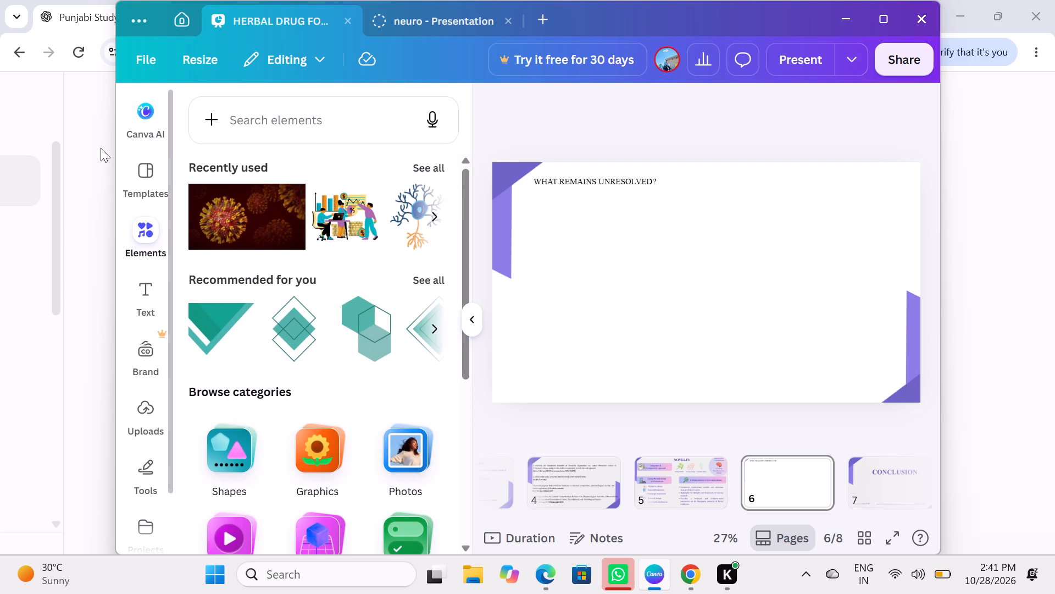
left_click(145, 168)
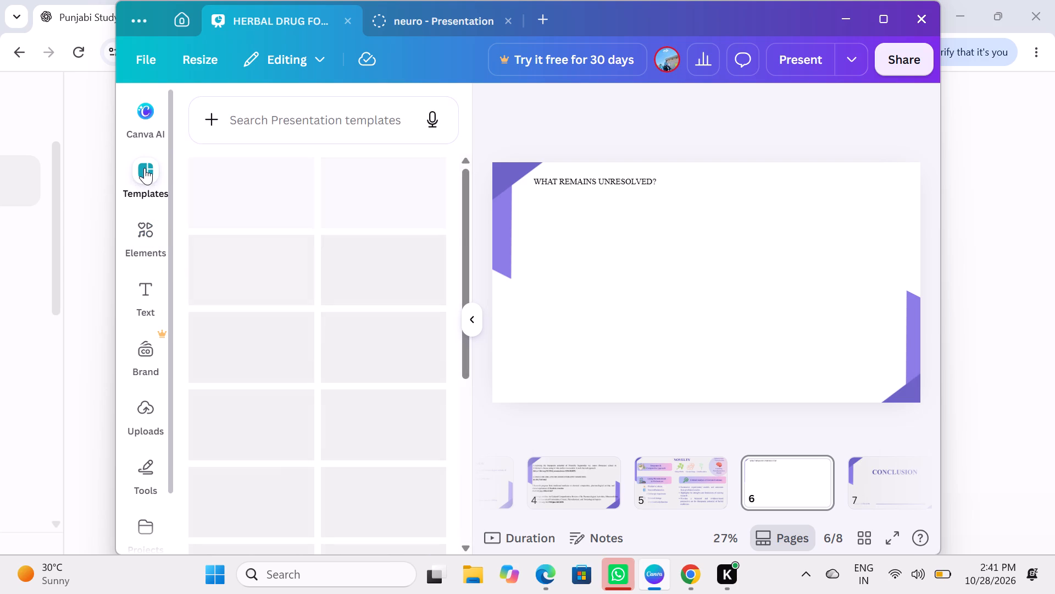
left_click(143, 291)
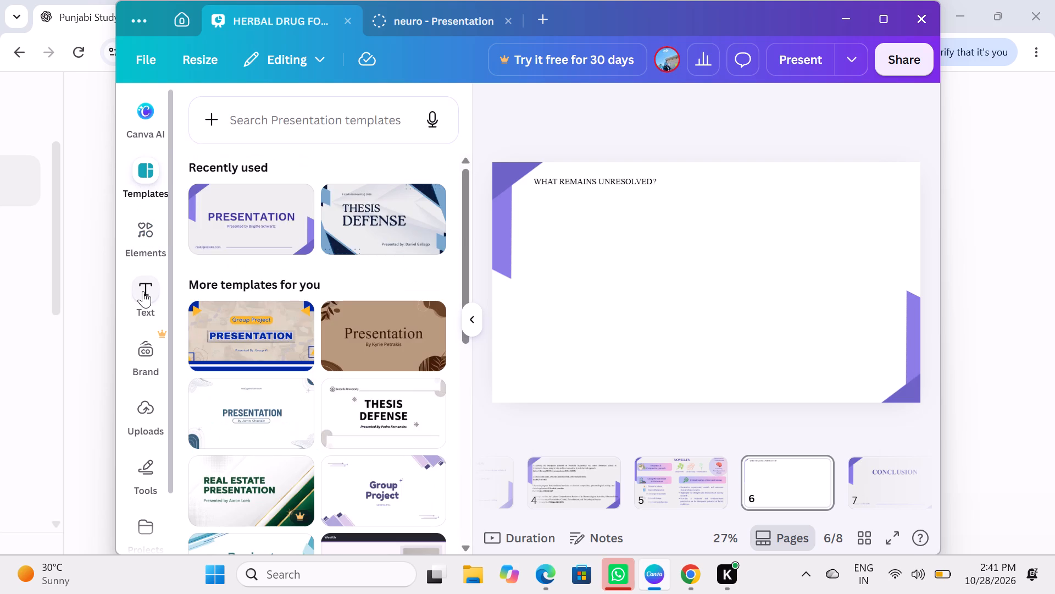
left_click(137, 350)
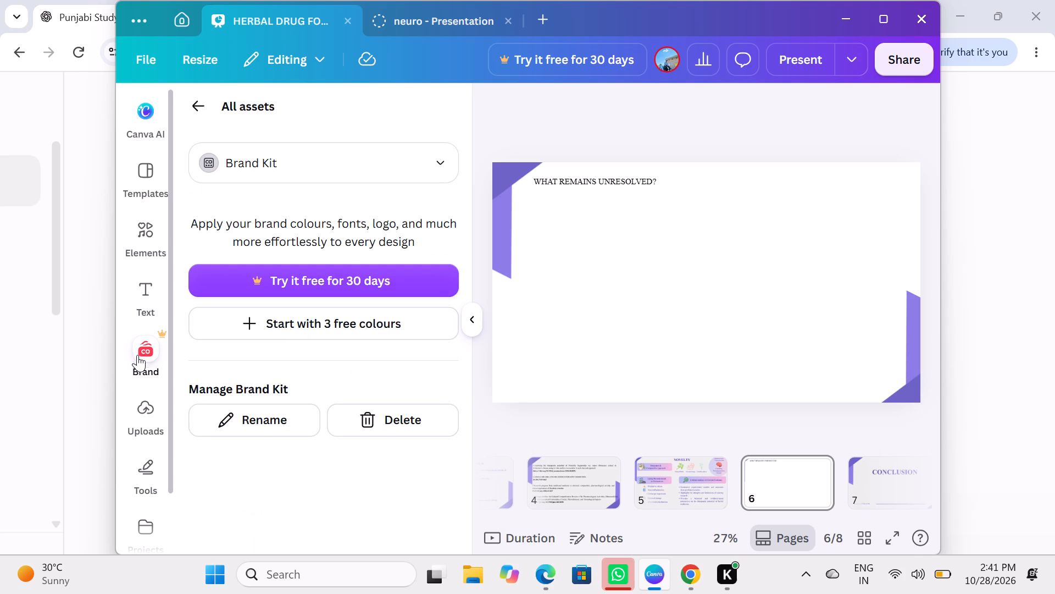
left_click(141, 402)
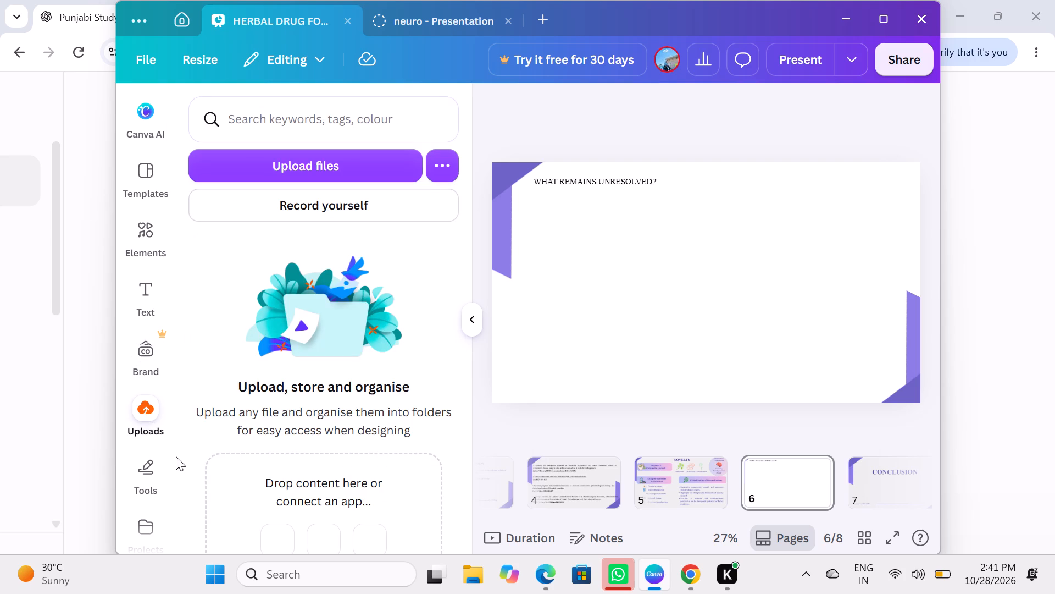
left_click(146, 245)
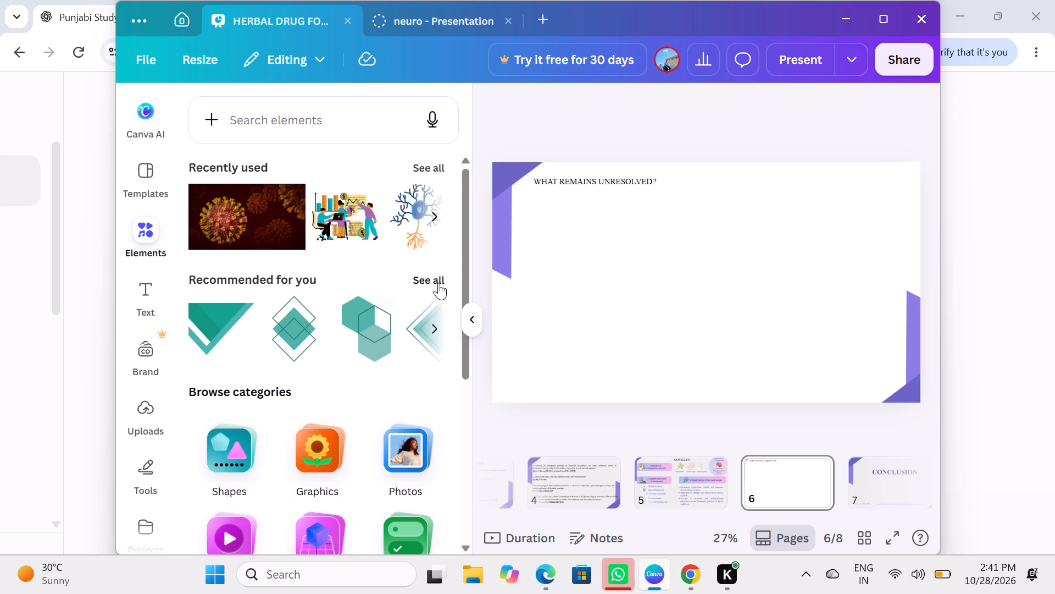
left_click(438, 283)
scroll(353, 282, "up", 1)
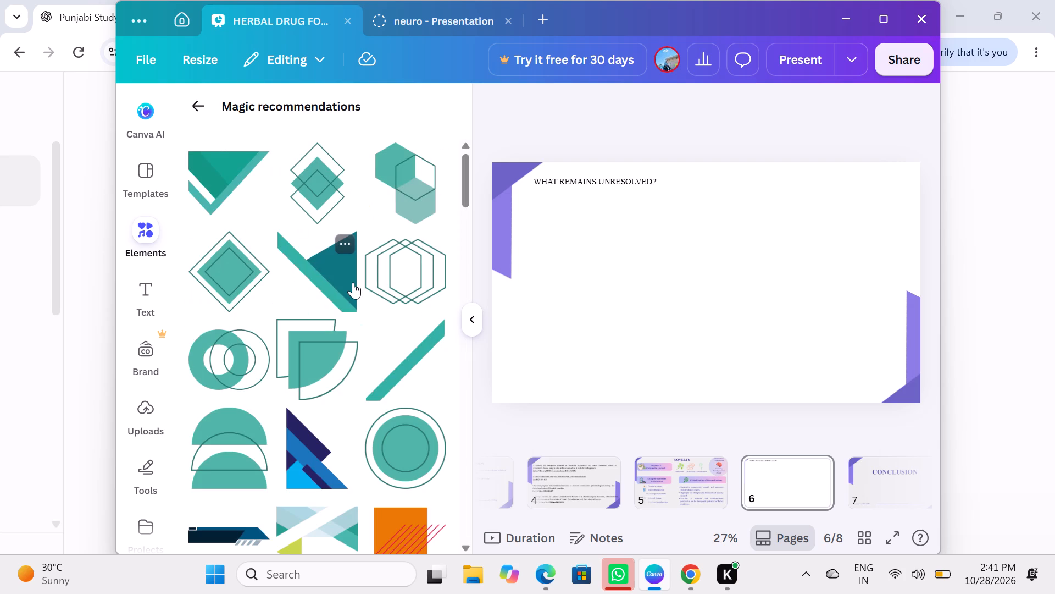
scroll(353, 282, "up", 2)
scroll(353, 282, "down", 6)
scroll(353, 282, "up", 1)
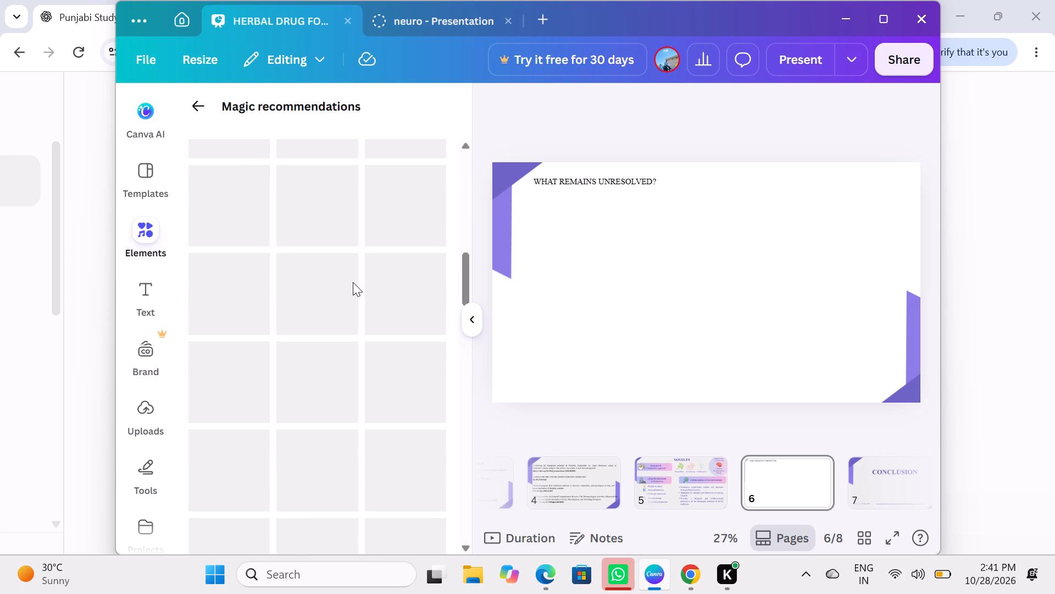
scroll(353, 282, "up", 1)
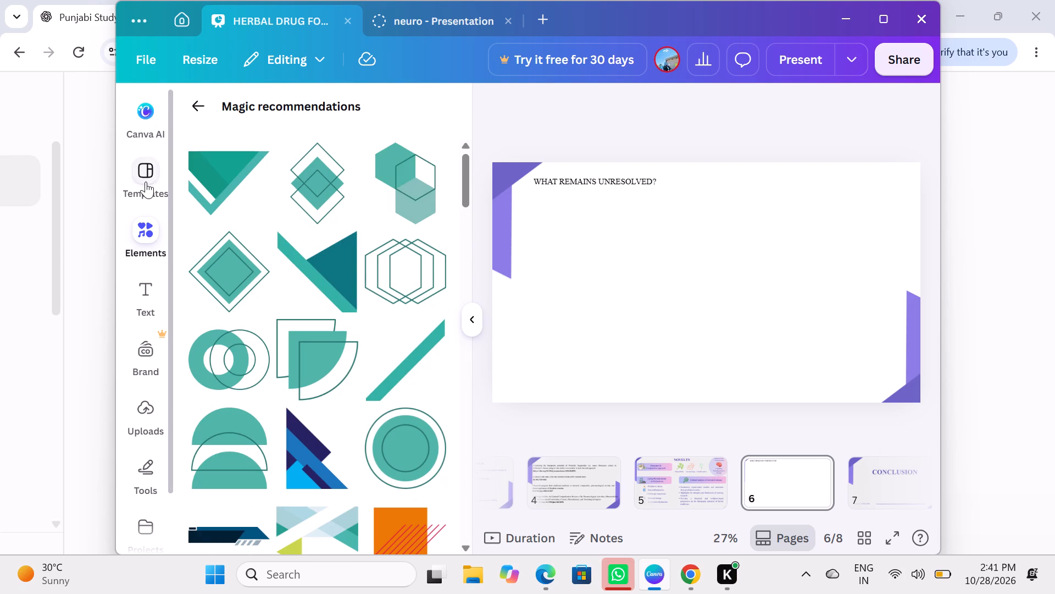
Look through the presentation templates for a design suited to the "WHAT REMAINS UNRESOLVED?" slide.
left_click(146, 182)
scroll(272, 262, "down", 2)
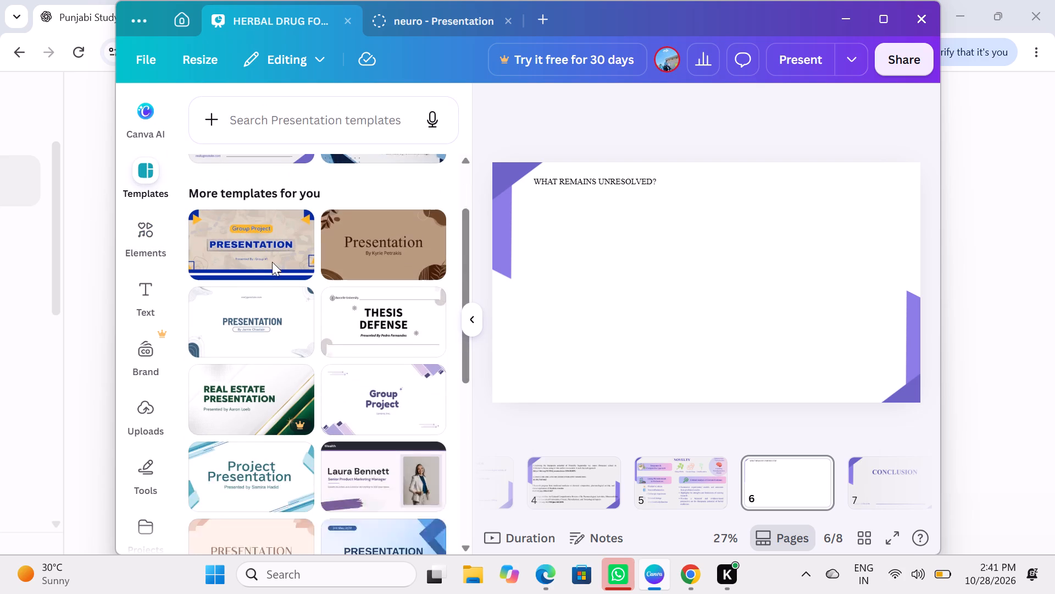
scroll(272, 262, "down", 5)
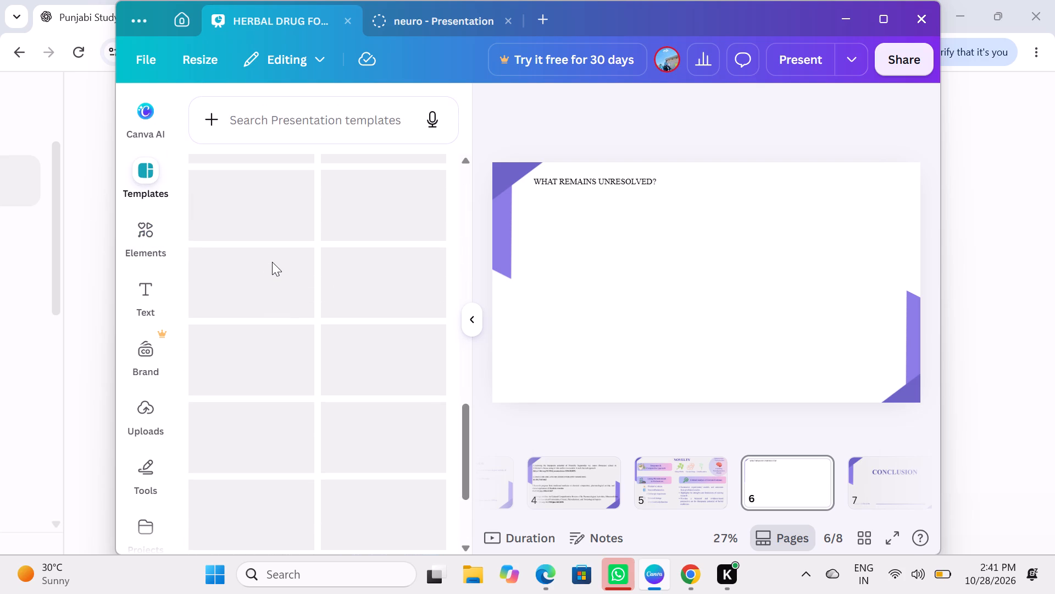
scroll(272, 262, "up", 4)
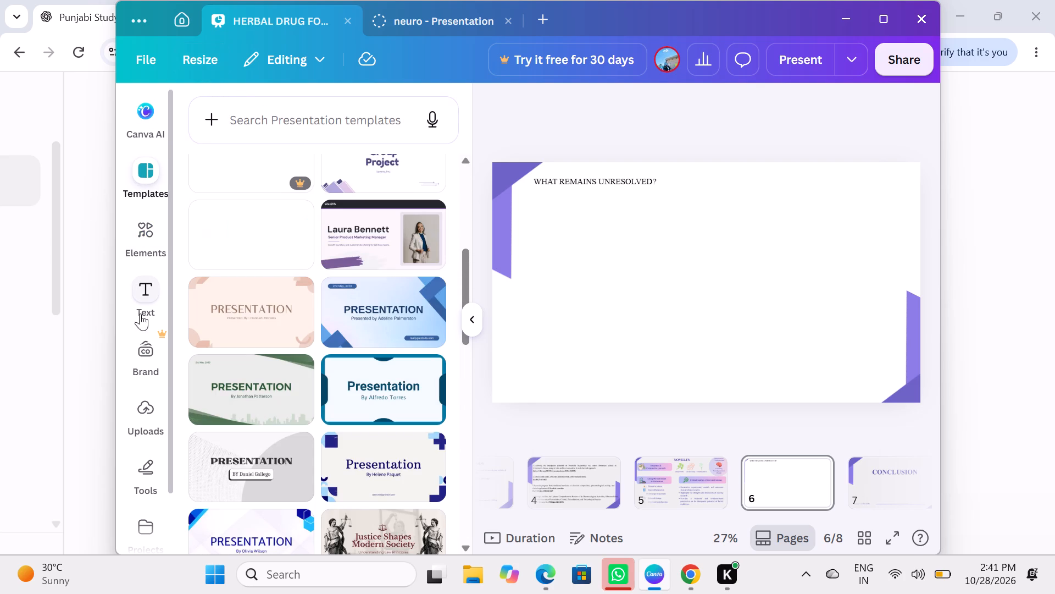
left_click(712, 63)
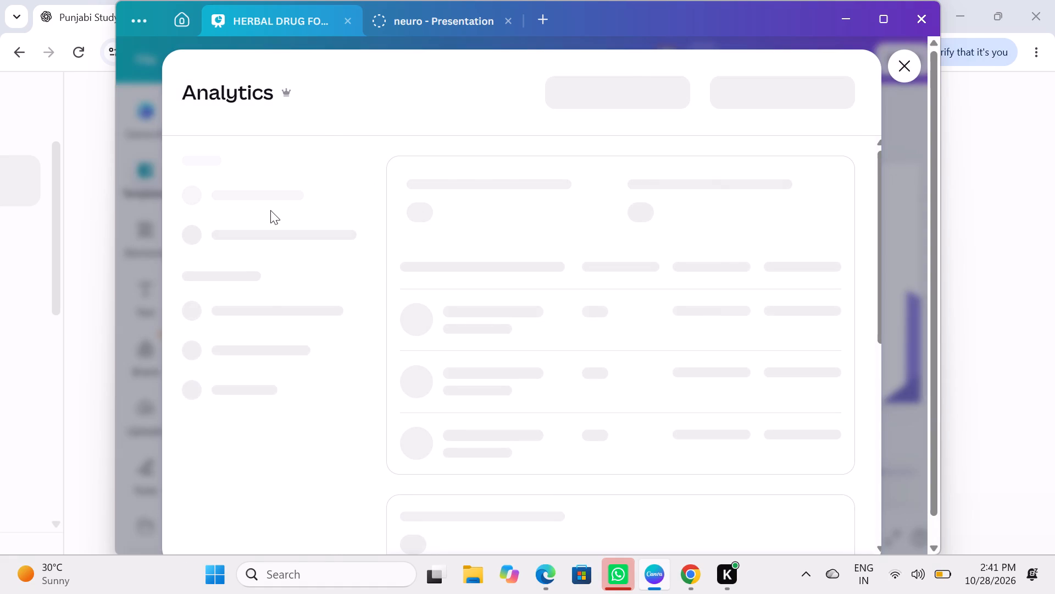
left_click(136, 252)
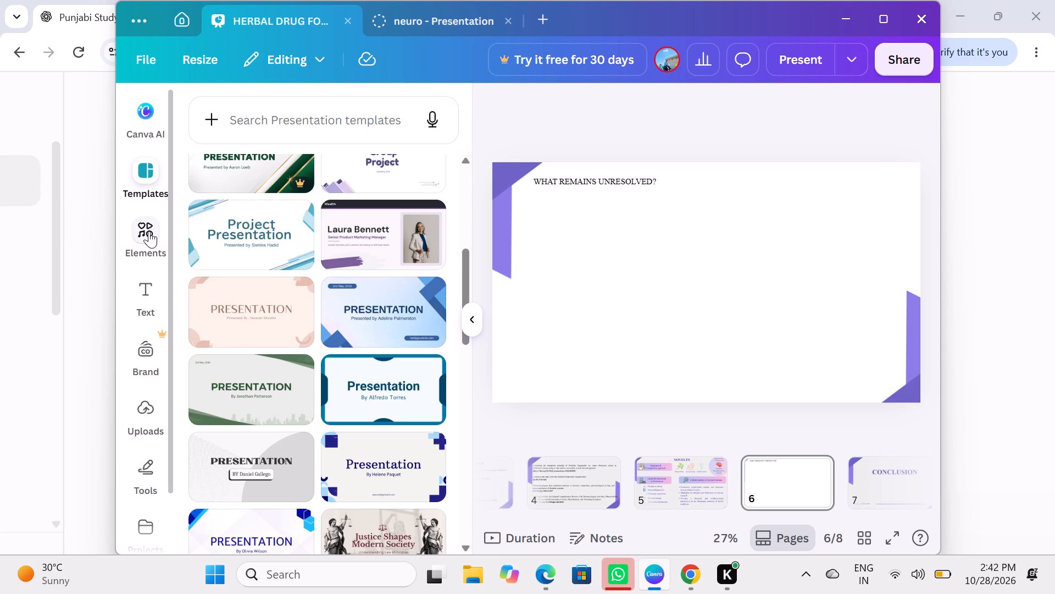
Add a purple rounded square to slide 6, below the start of the "WHAT REMAINS UNRESOLVED?" heading.
left_click(132, 467)
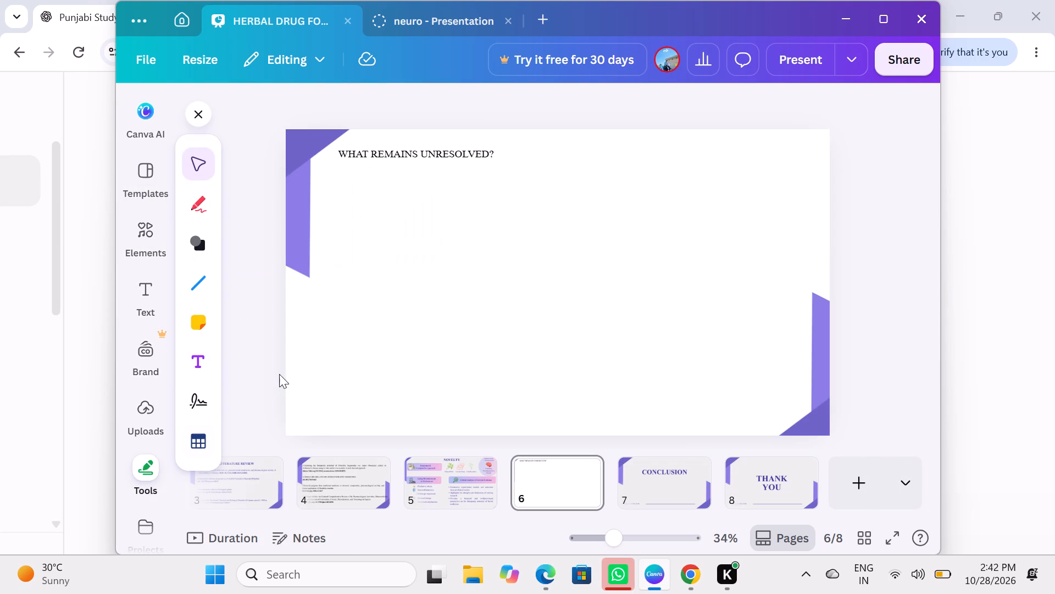
left_click(203, 249)
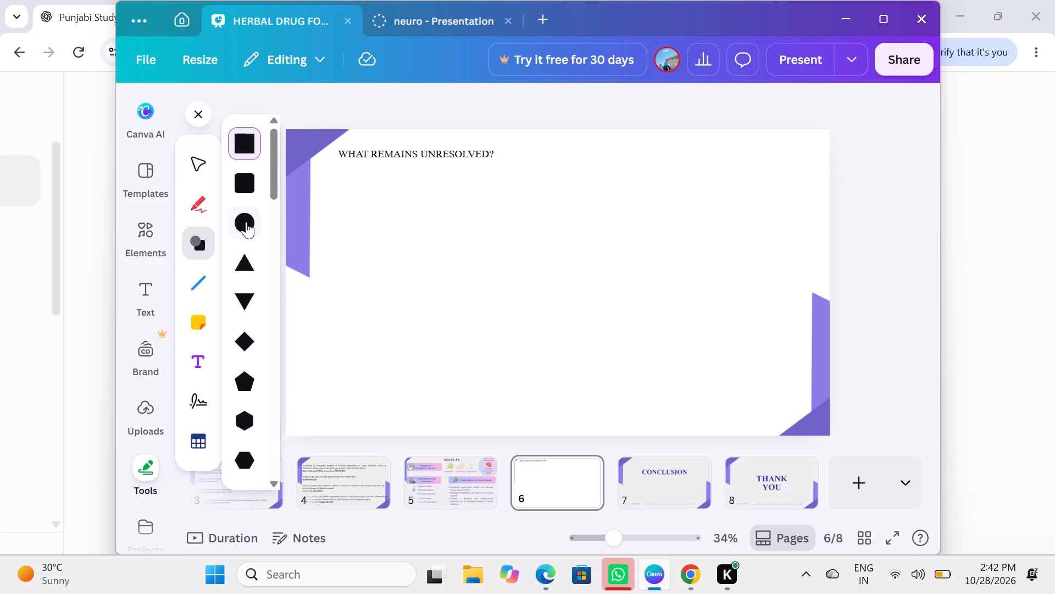
left_click(241, 187)
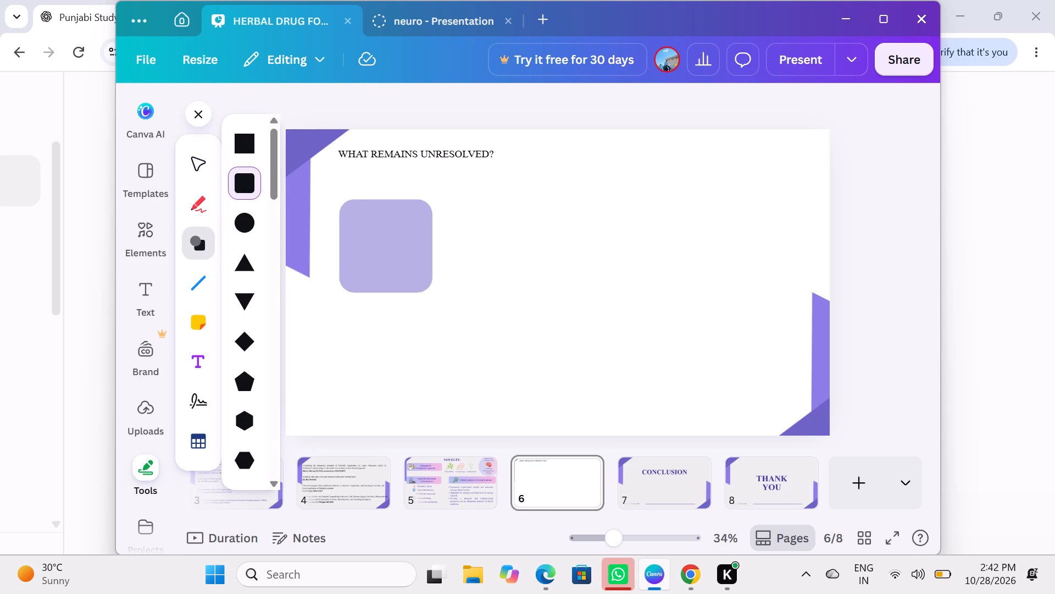
left_click(340, 200)
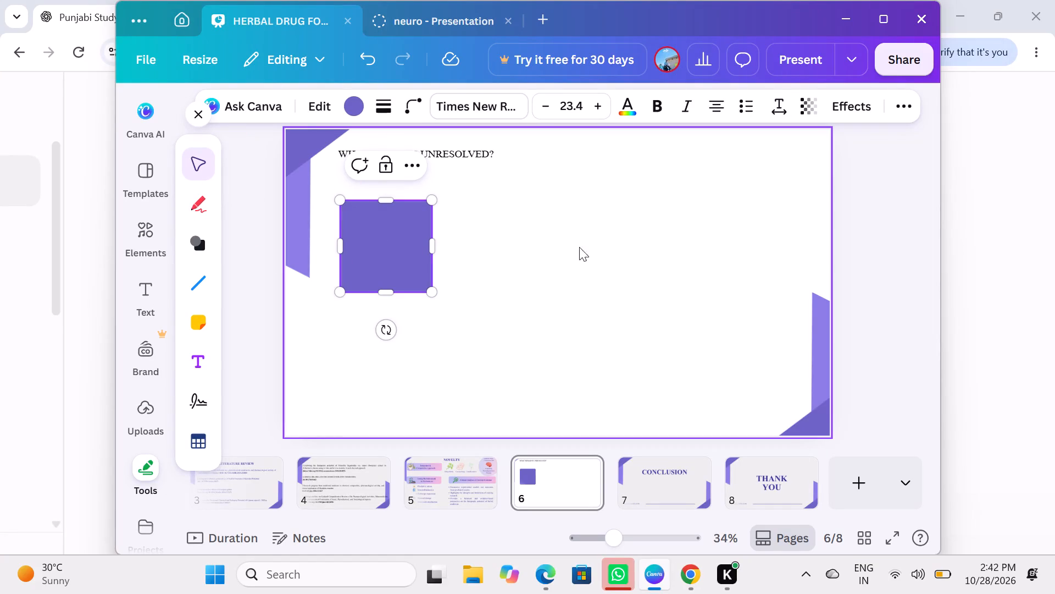
left_click(562, 253)
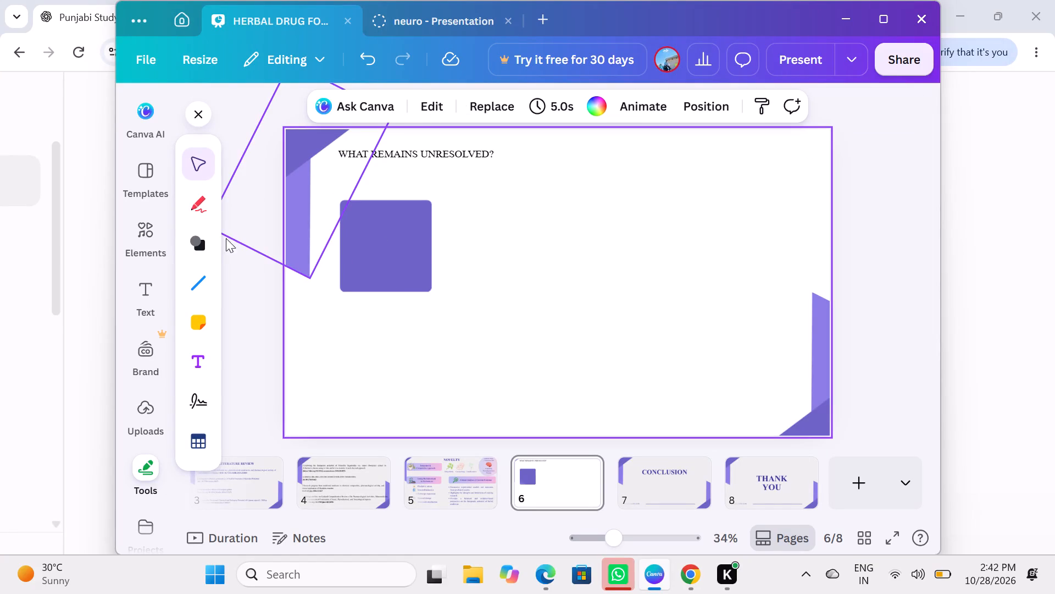
Add a second purple rounded square in the upper-right area of slide 6, roughly level with the first.
left_click(201, 246)
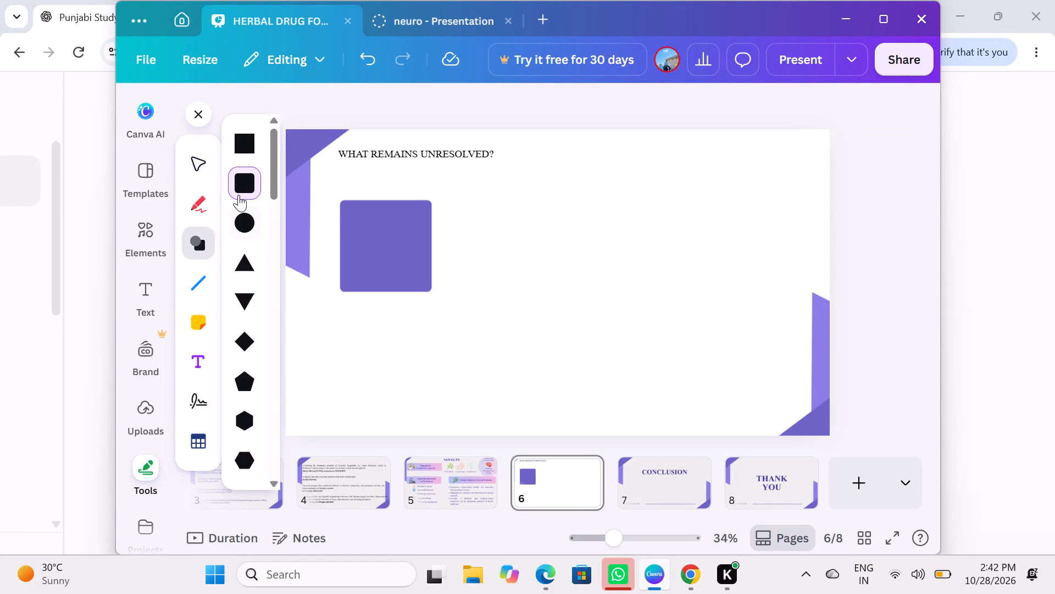
left_click(240, 192)
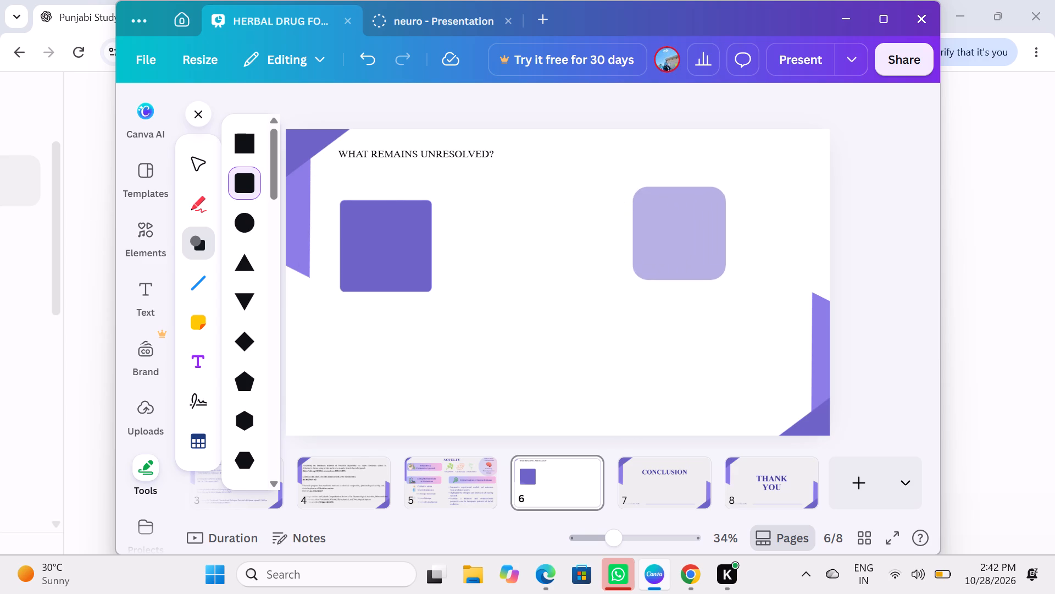
left_click(632, 192)
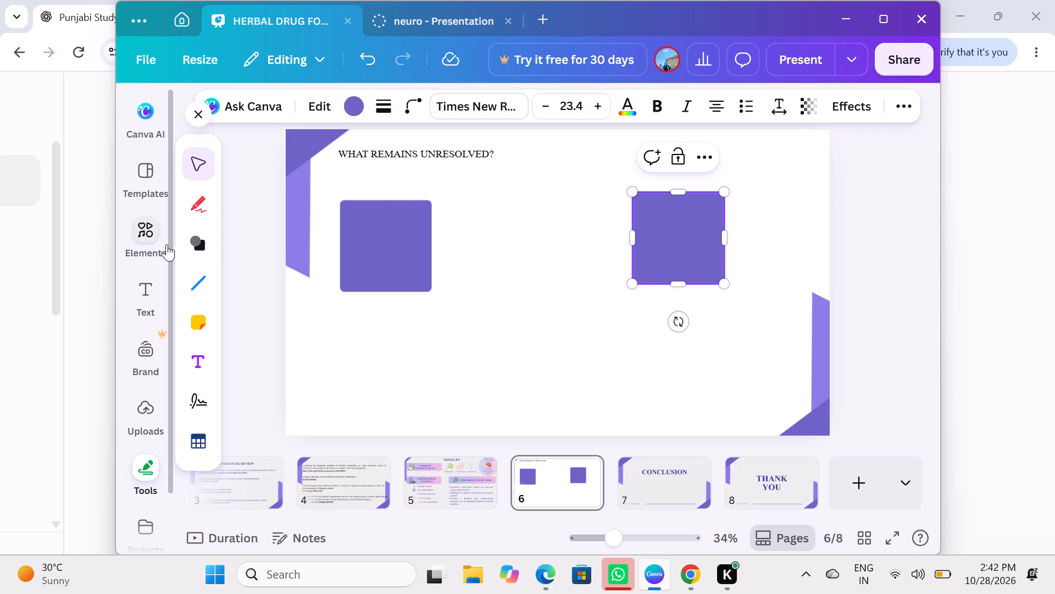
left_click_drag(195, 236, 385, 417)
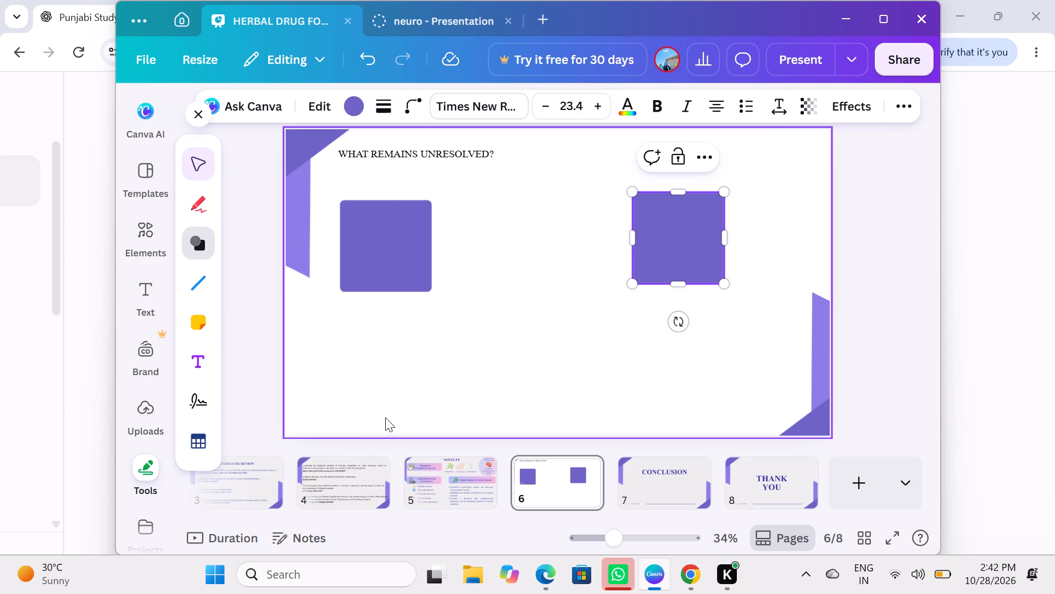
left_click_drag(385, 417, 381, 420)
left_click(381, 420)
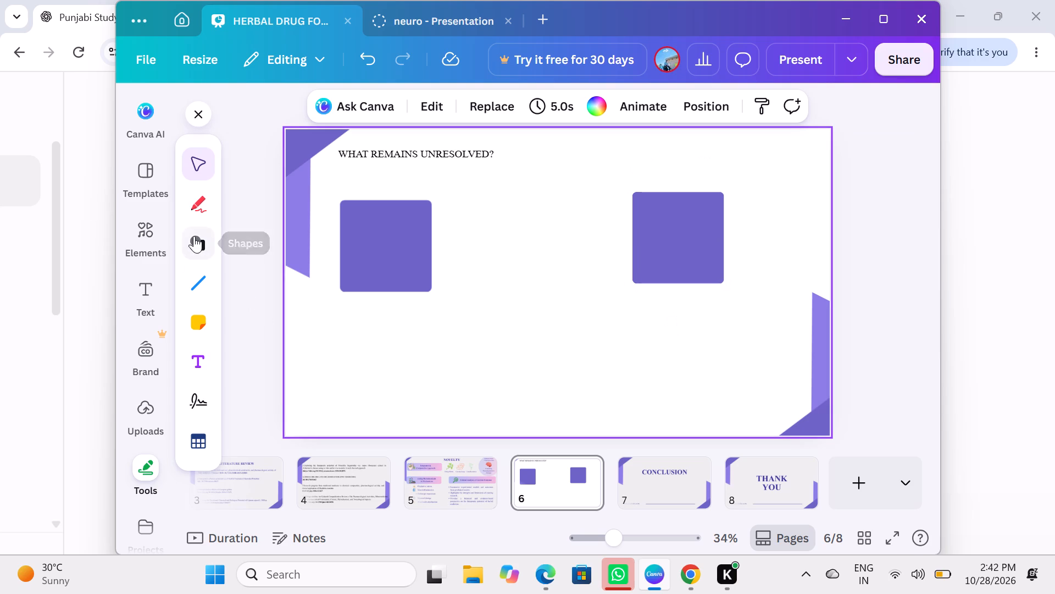
Add a third purple rounded square to slide 6, in the lower-left area beneath the first square.
left_click(194, 236)
left_click_drag(248, 179, 339, 339)
left_click(339, 339)
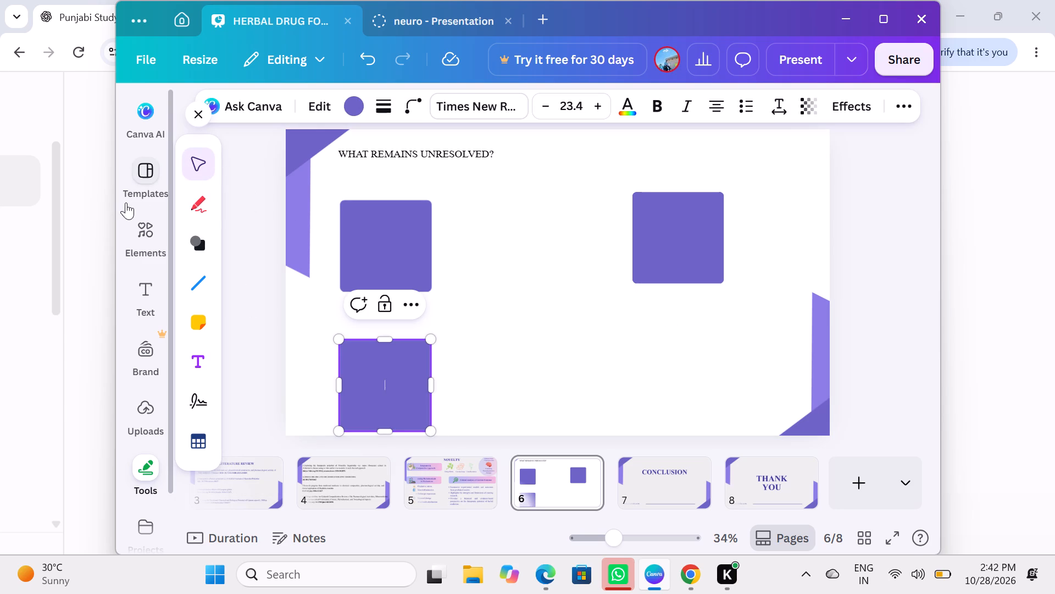
Add a fourth purple rounded square in the lower-right area of slide 6, beneath the second square.
left_click(198, 230)
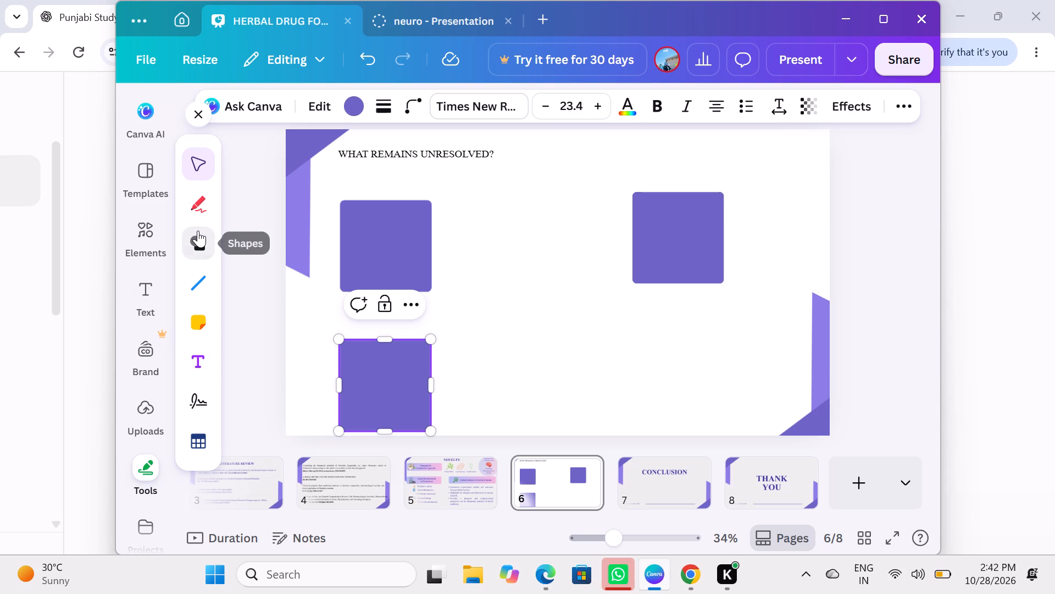
left_click(242, 184)
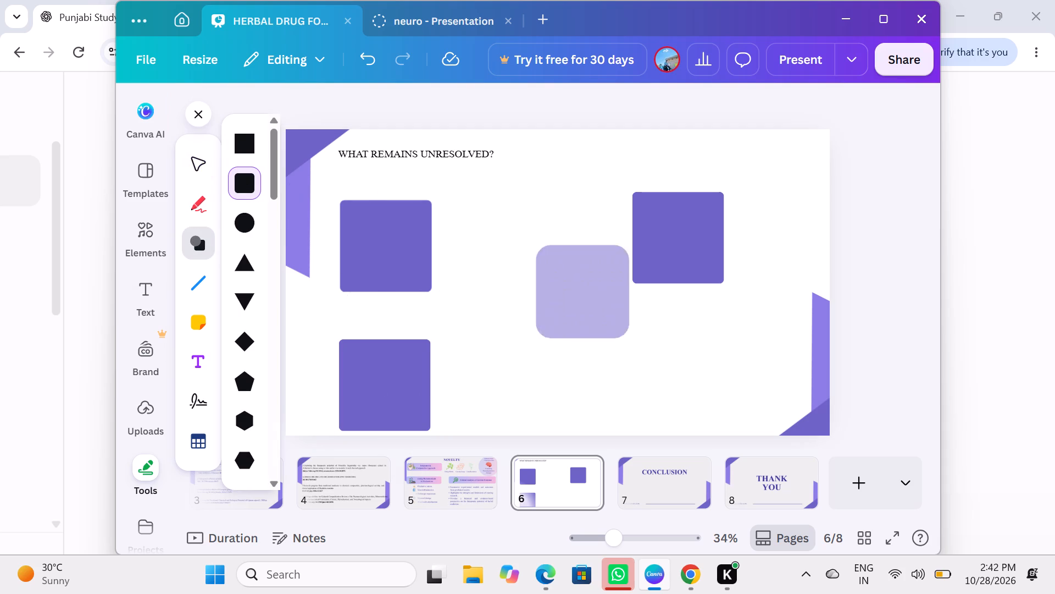
left_click(634, 323)
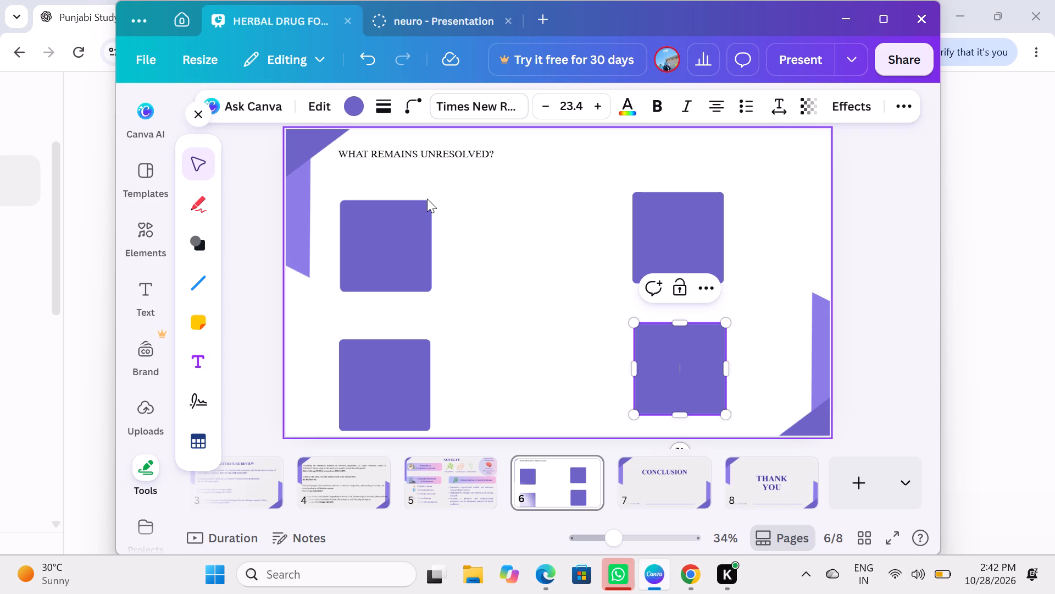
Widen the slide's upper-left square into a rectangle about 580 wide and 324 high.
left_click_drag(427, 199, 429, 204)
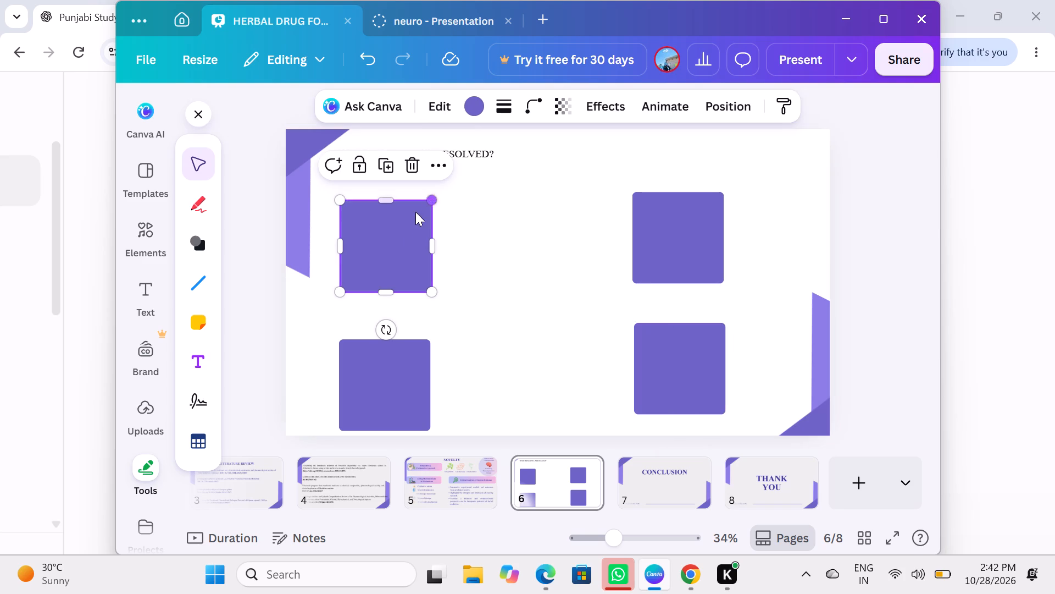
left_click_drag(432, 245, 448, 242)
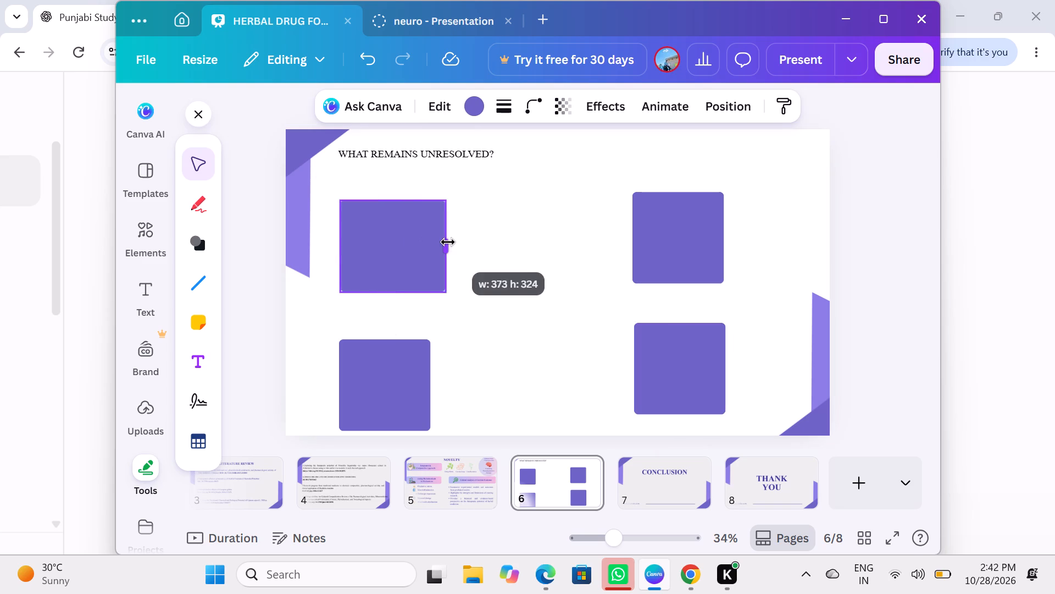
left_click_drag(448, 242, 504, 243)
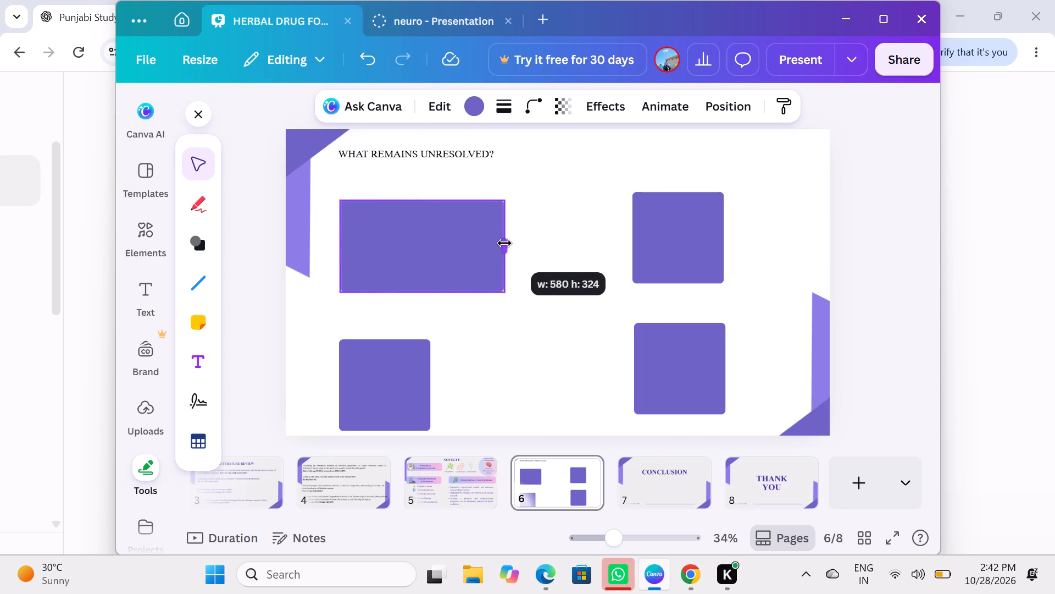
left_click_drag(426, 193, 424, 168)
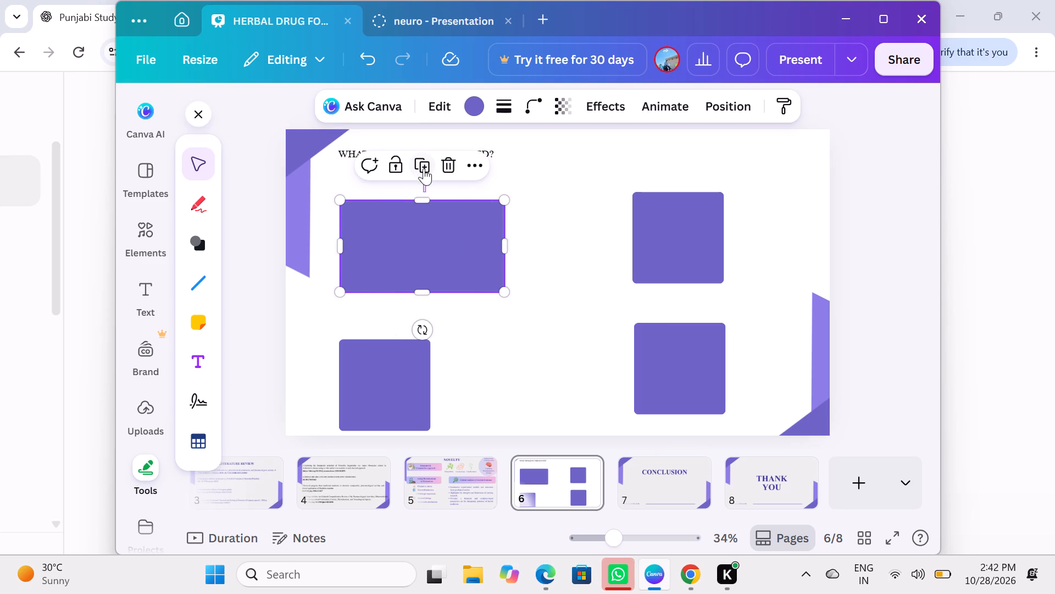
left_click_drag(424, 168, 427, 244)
Move the slide's upper-left rectangle up so it sits just beneath the "WHAT REMAINS UNRESOLVED?" heading.
right_click(412, 251)
scroll(412, 251, "down", 1)
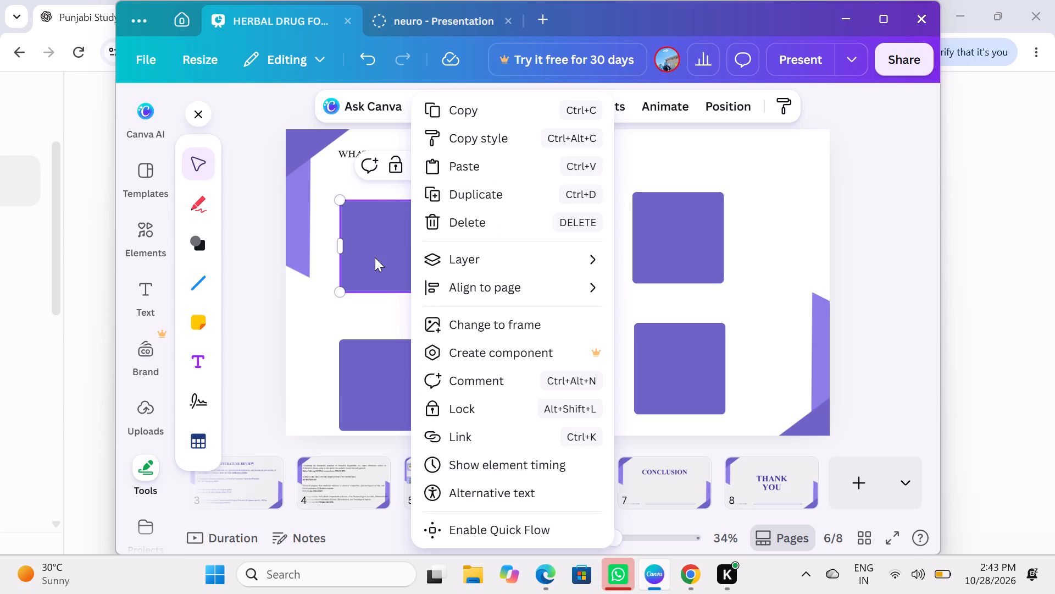
left_click_drag(357, 258, 399, 250)
left_click_drag(399, 250, 409, 219)
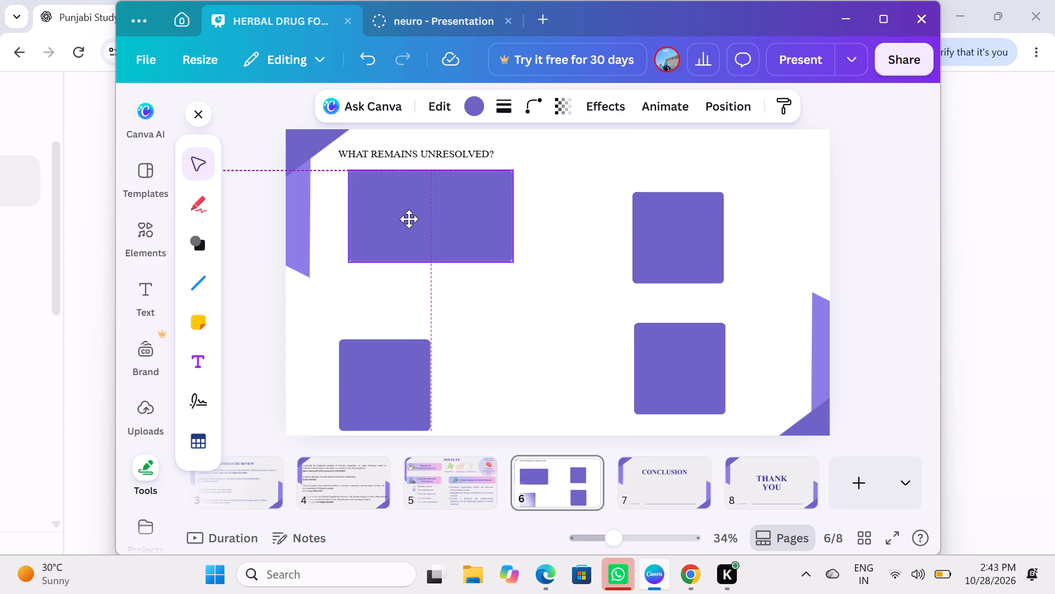
left_click_drag(409, 219, 395, 227)
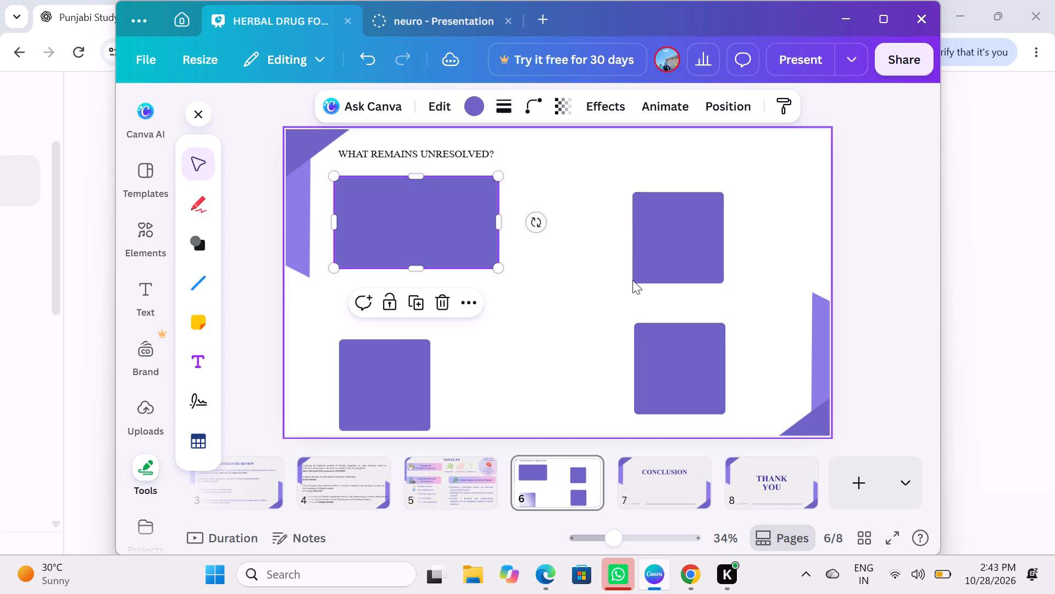
Reposition the other three squares, aligning the upper-right one with the rectangle's top edge and raising both lower ones slightly.
left_click_drag(649, 256, 636, 243)
double_click(636, 243)
left_click_drag(387, 381, 397, 362)
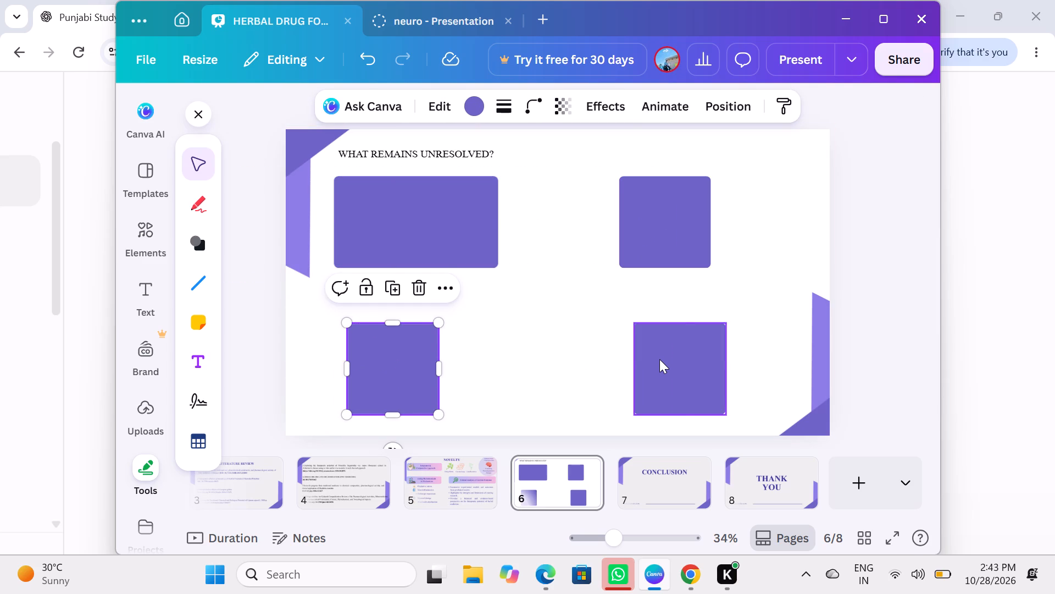
left_click_drag(659, 359, 657, 352)
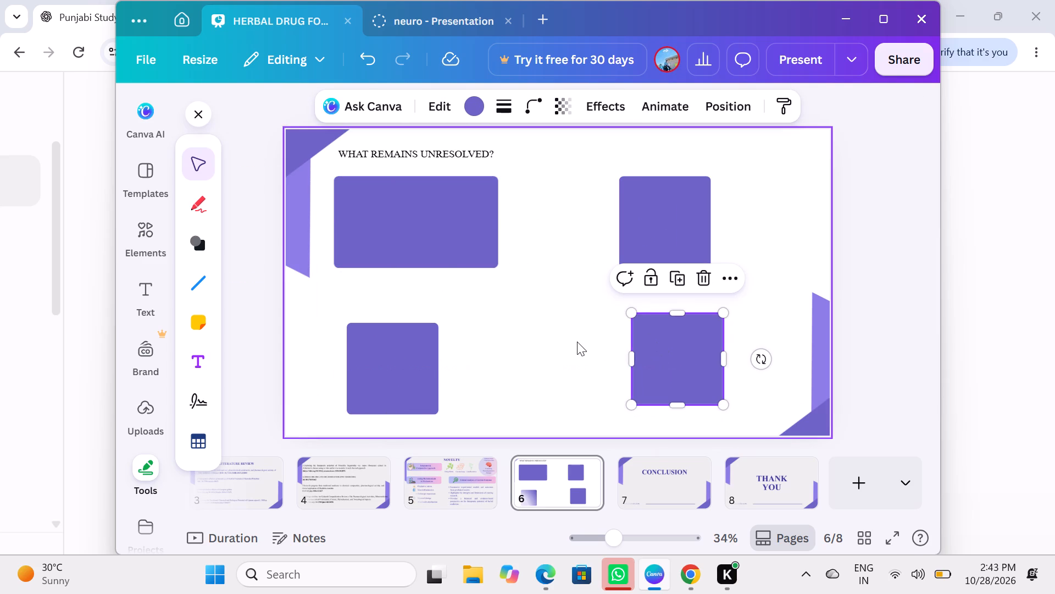
left_click(576, 342)
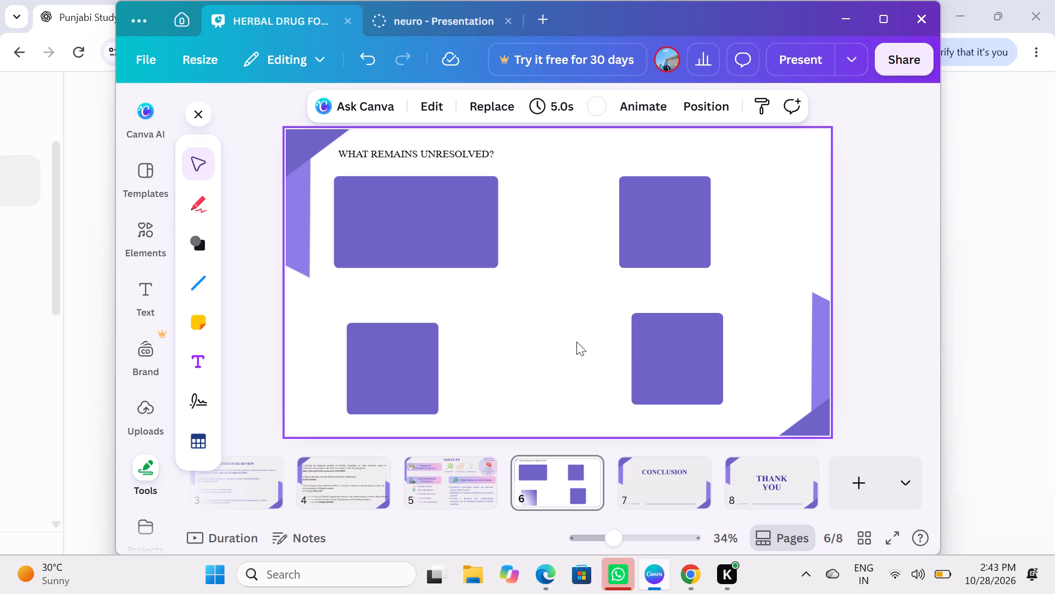
Resize the slide's upper-left rectangle to be clearly narrower and slightly taller, keeping its top-left corner in place.
left_click(497, 263)
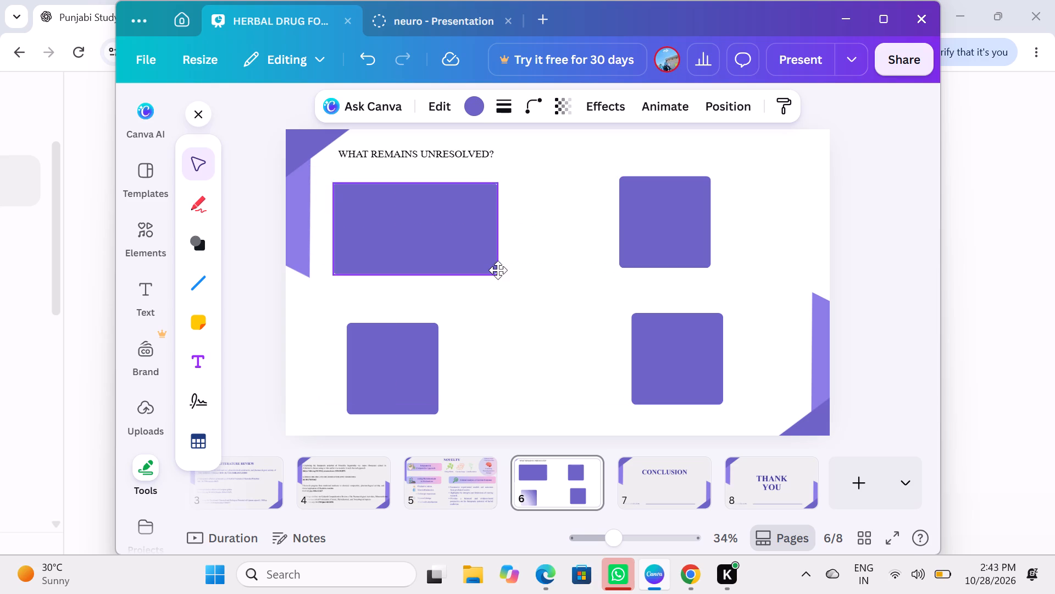
left_click_drag(499, 267, 475, 263)
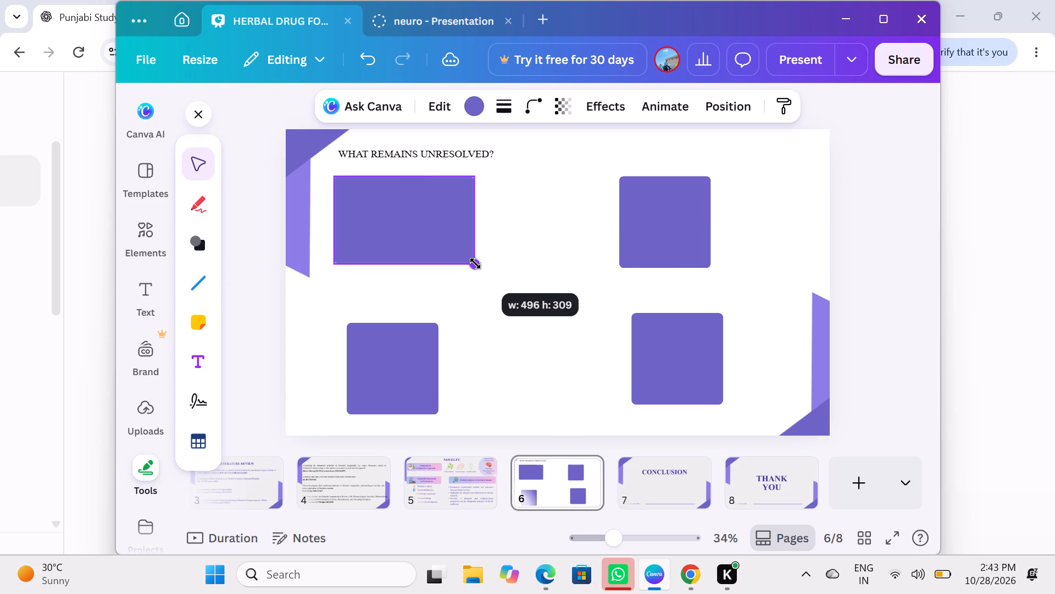
left_click_drag(475, 263, 453, 265)
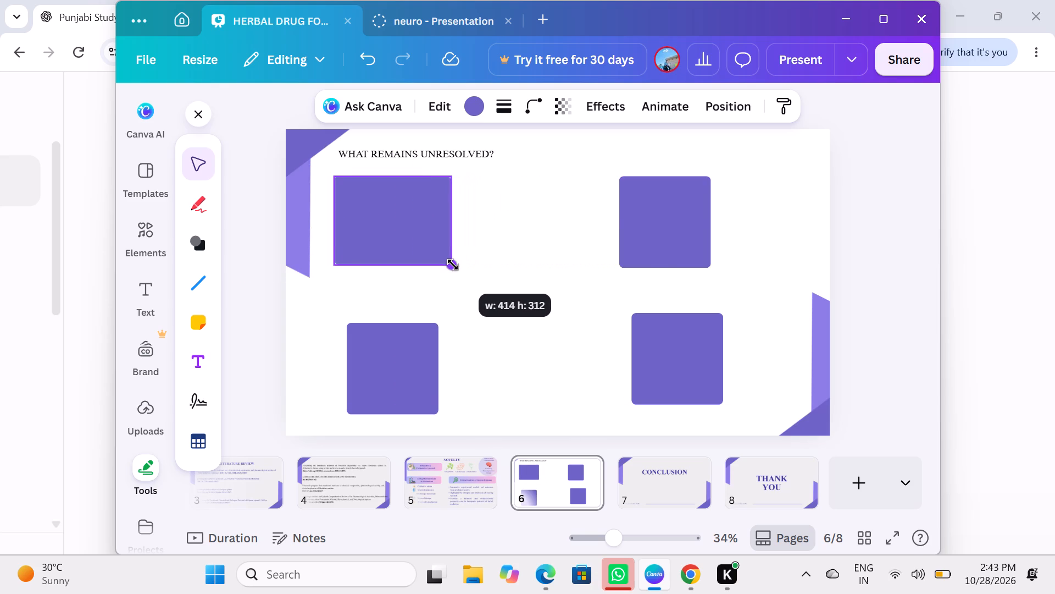
left_click_drag(453, 265, 458, 272)
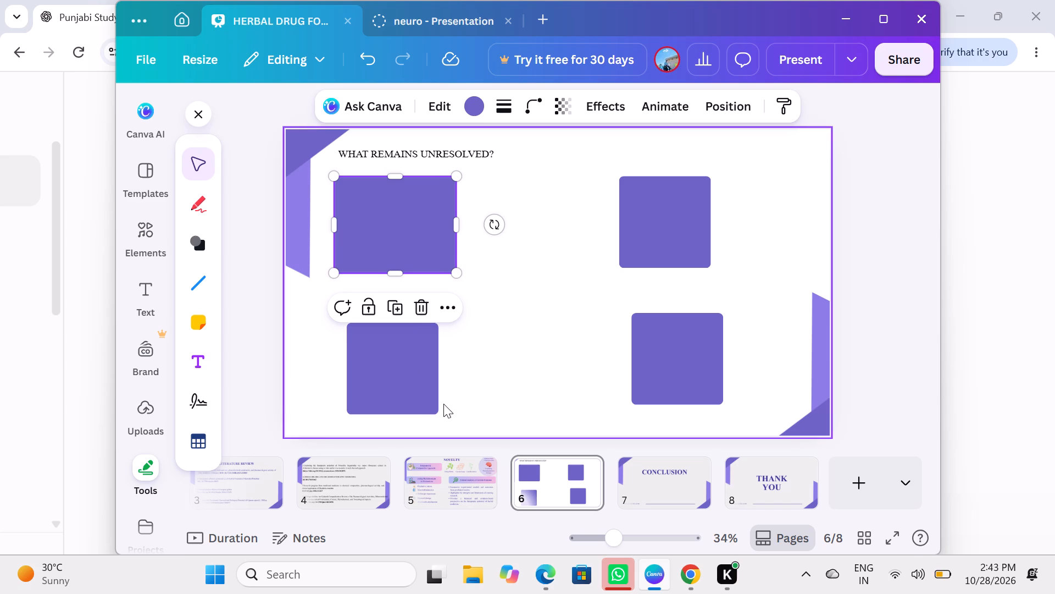
Level the lower-left square with the lower-right one and widen it on both sides to match the rectangle above.
left_click_drag(436, 411, 431, 405)
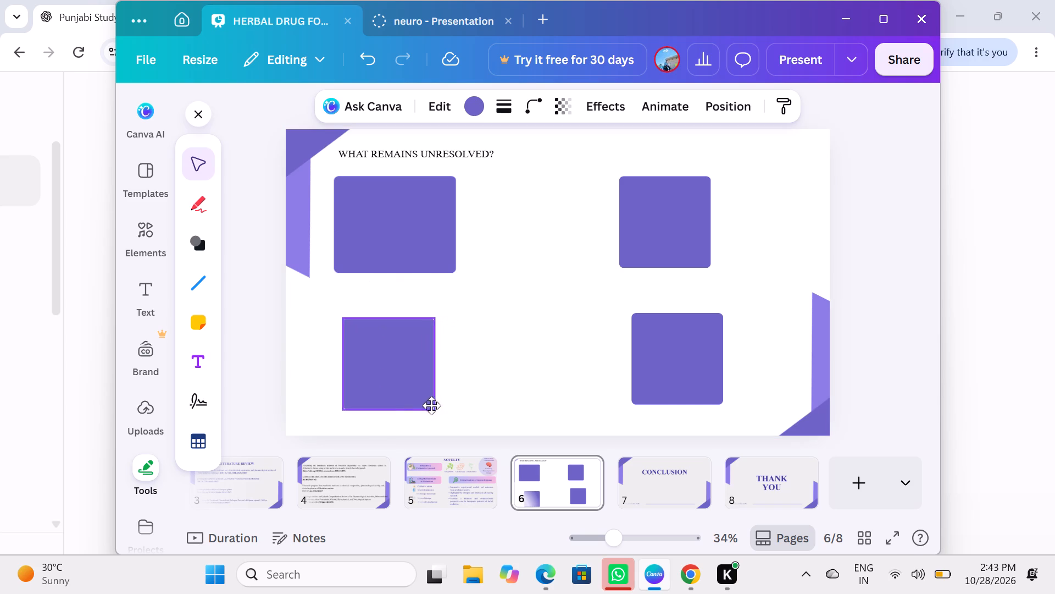
left_click_drag(431, 405, 435, 405)
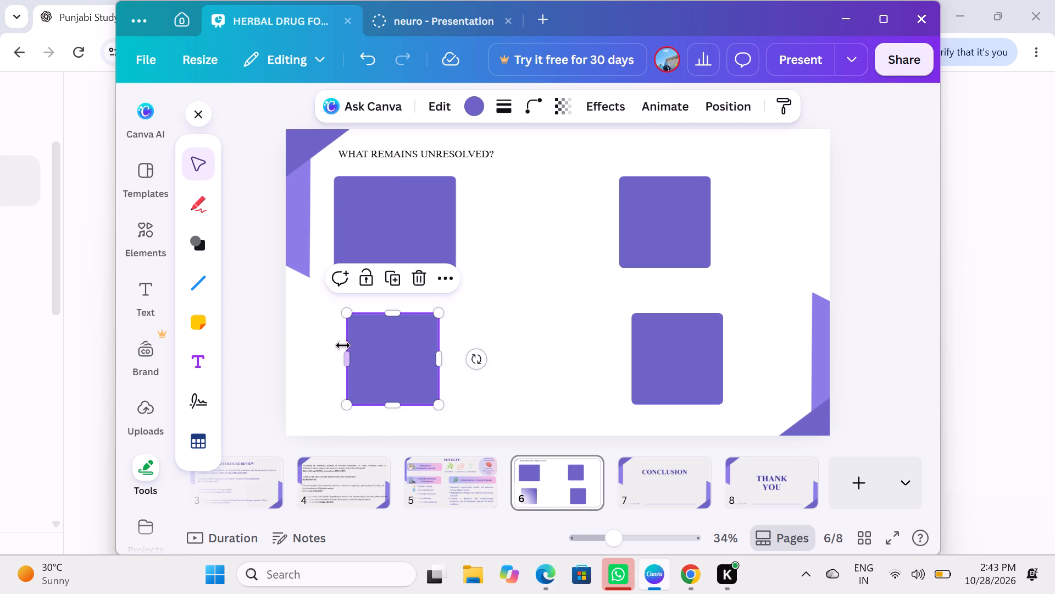
left_click_drag(348, 359, 337, 360)
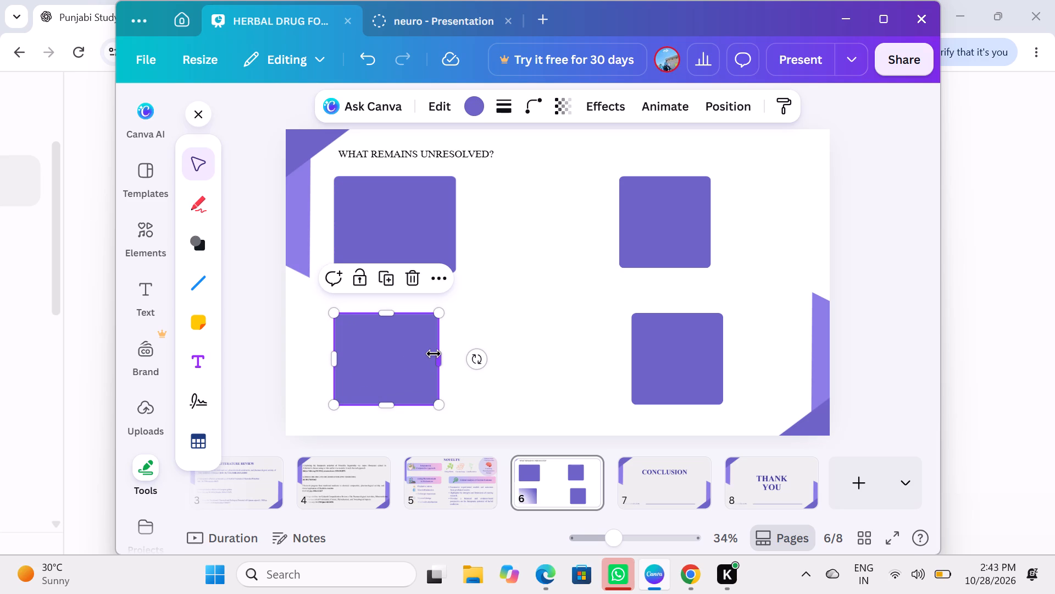
left_click_drag(434, 354, 450, 356)
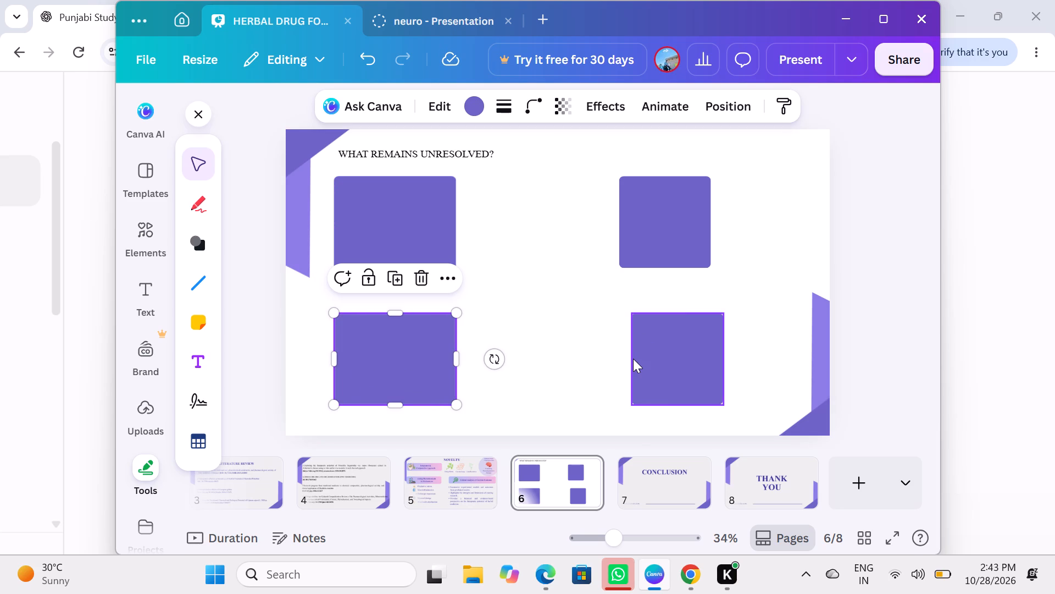
Align the lower-right square under the upper-right one and widen it to about 414.
left_click_drag(633, 359, 622, 357)
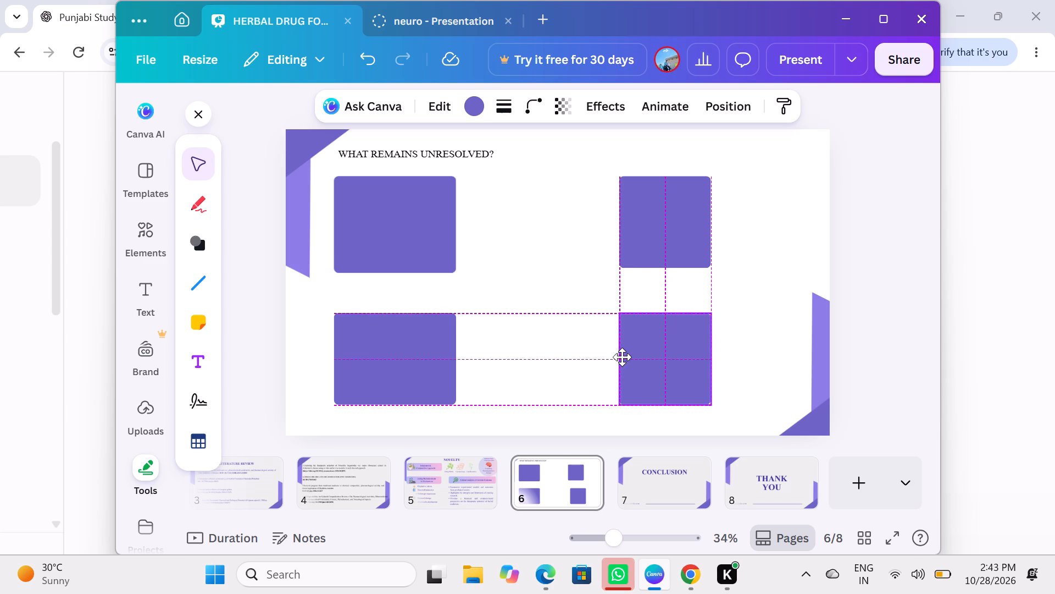
left_click_drag(709, 357, 735, 358)
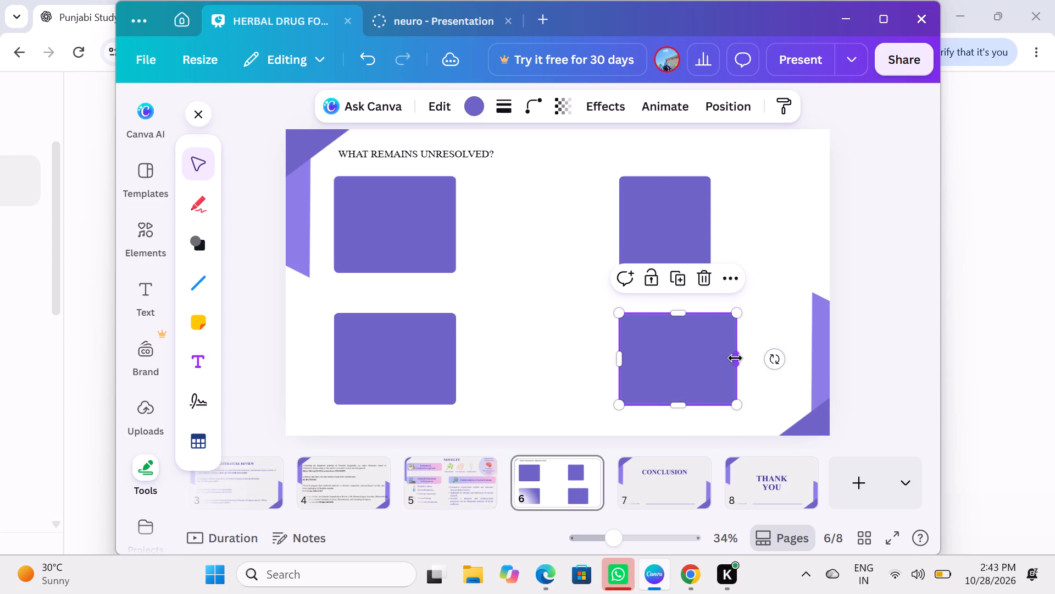
Widen the slide's upper-right square to about 414 by 324, matching the width of the rectangle beneath it.
double_click(699, 227)
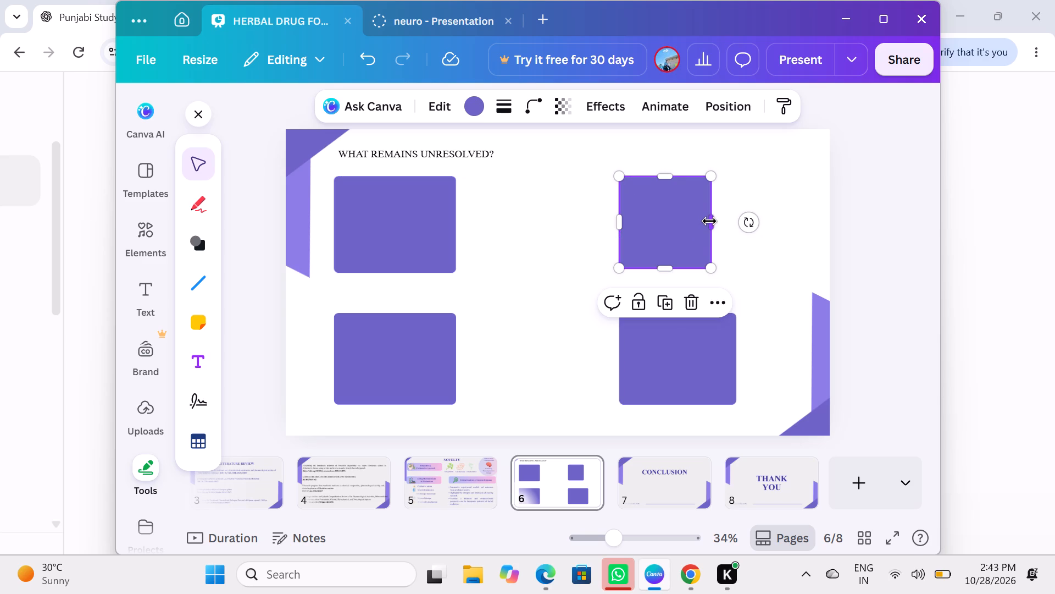
left_click_drag(709, 221, 732, 224)
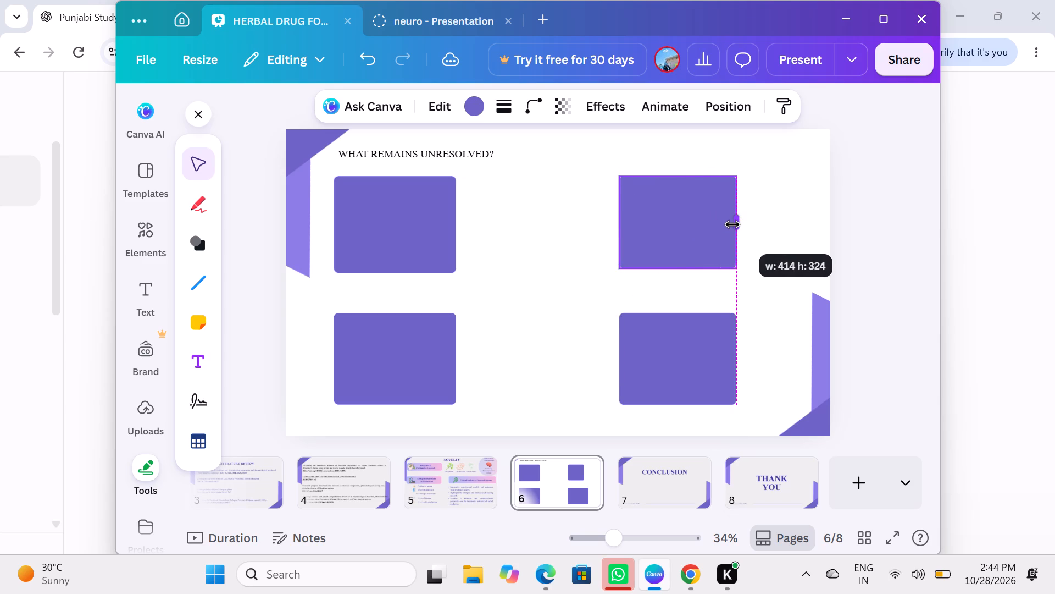
left_click_drag(732, 224, 732, 226)
left_click(773, 250)
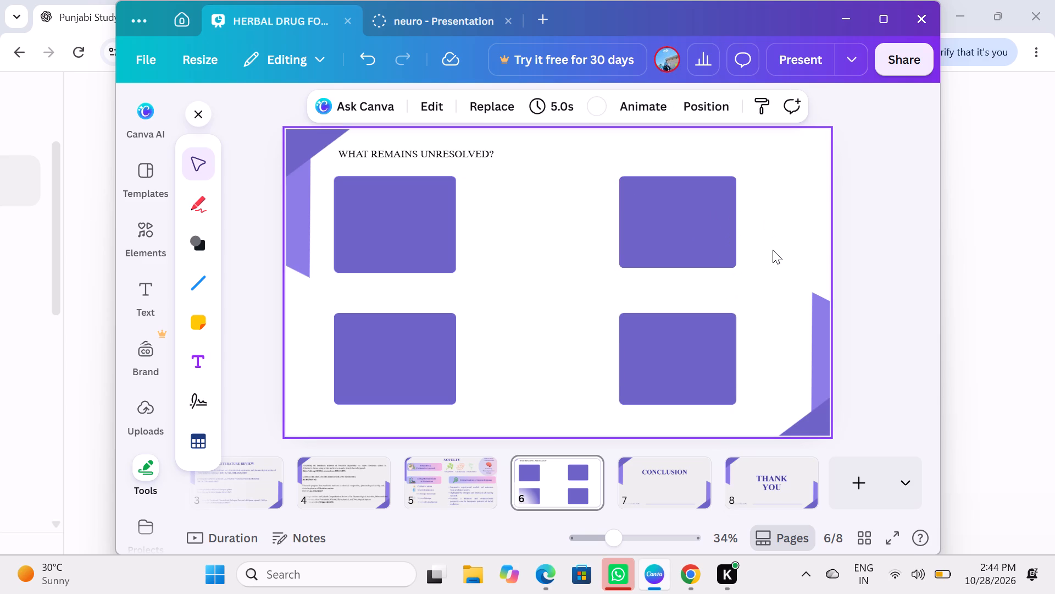
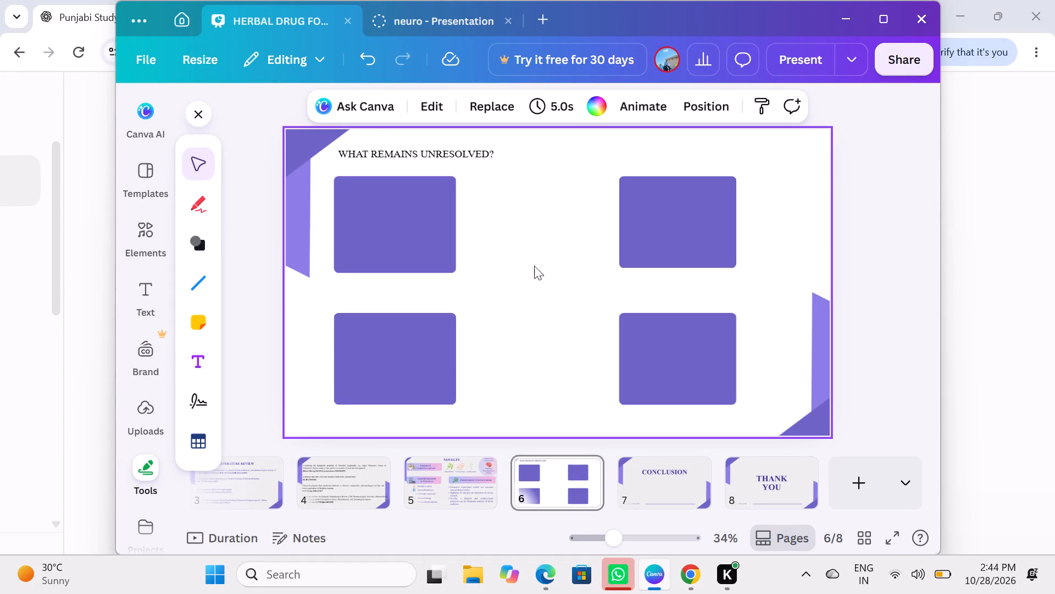
Add a circle in the gap between the four rectangles, near the middle of the slide.
left_click(188, 240)
left_click(248, 226)
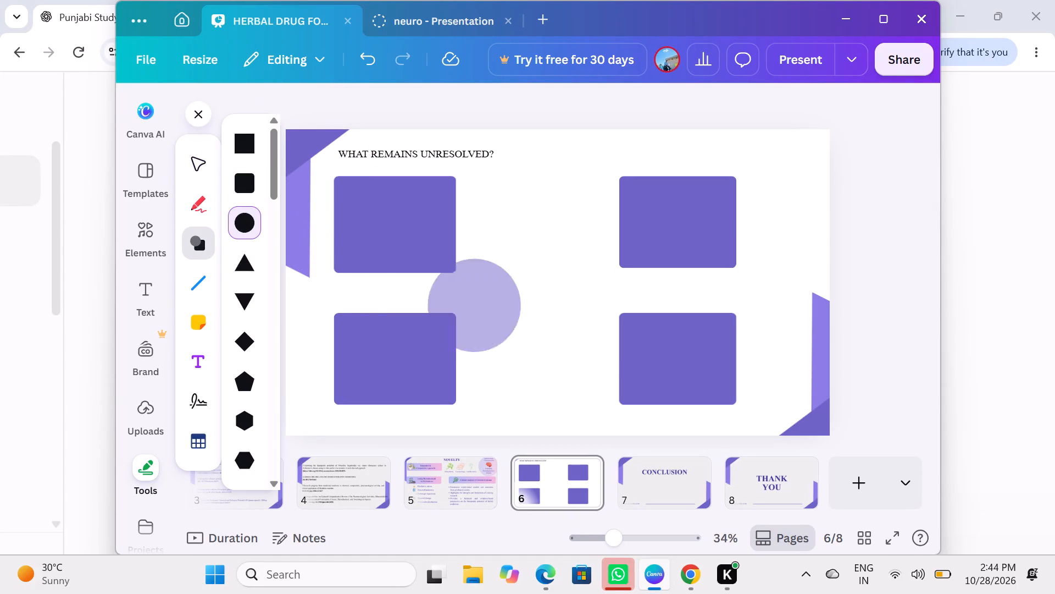
left_click(499, 259)
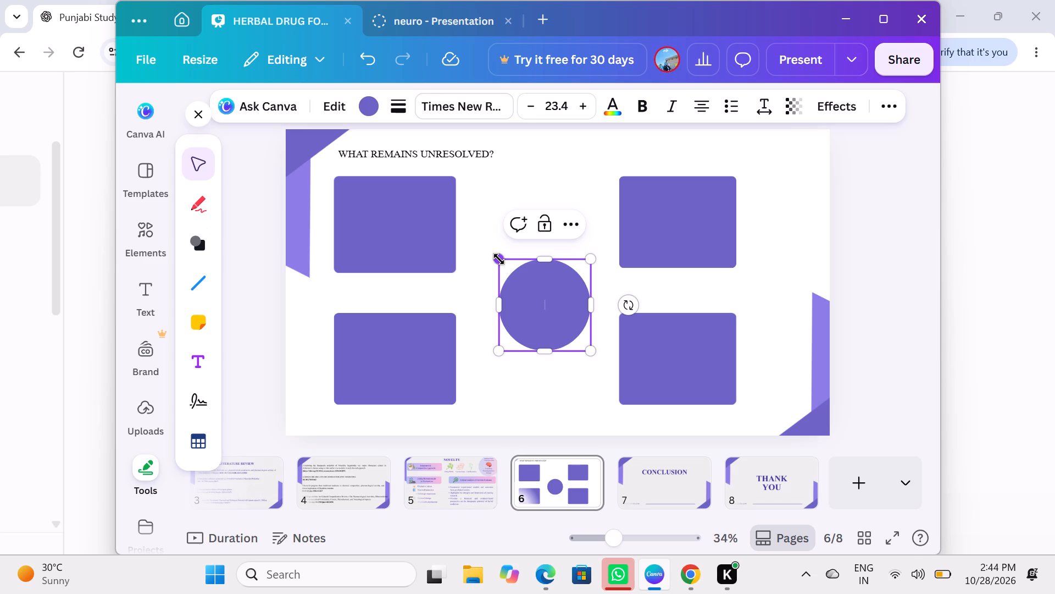
Activate the Text tool to add text to the "What Remains Unresolved?" slide.
left_click(196, 248)
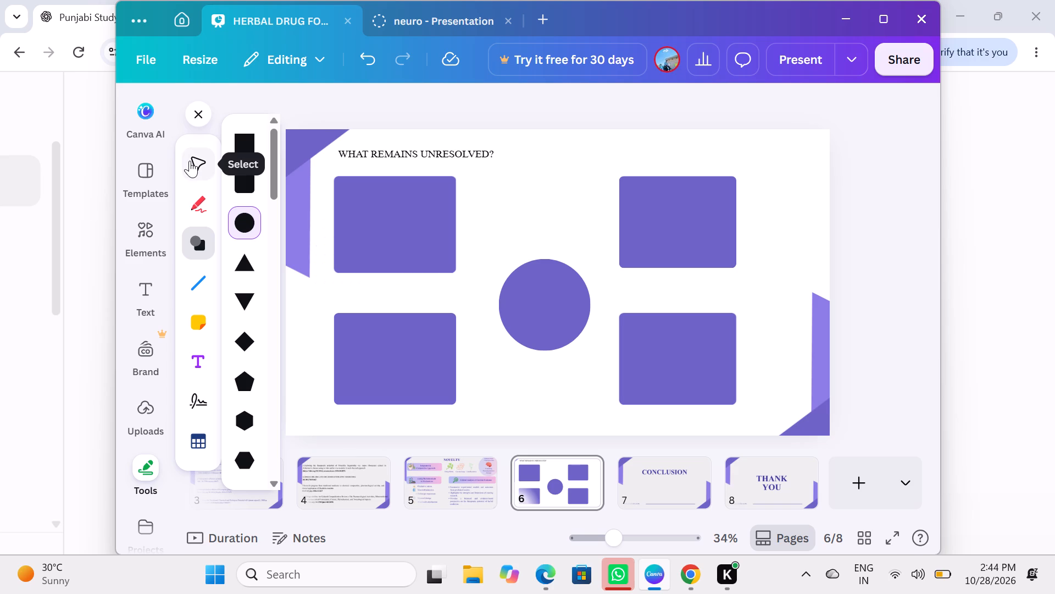
left_click(193, 363)
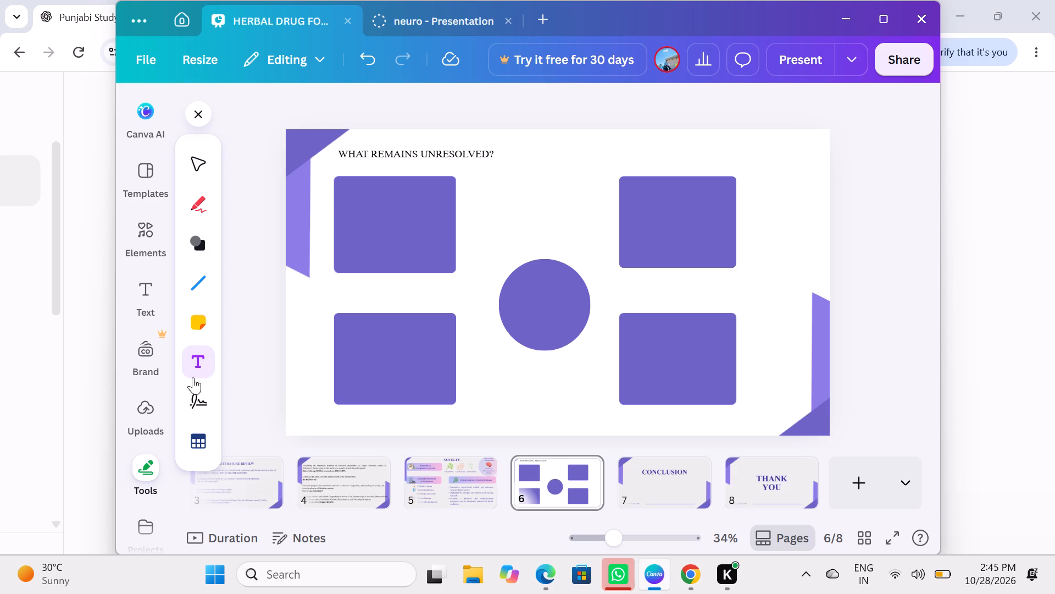
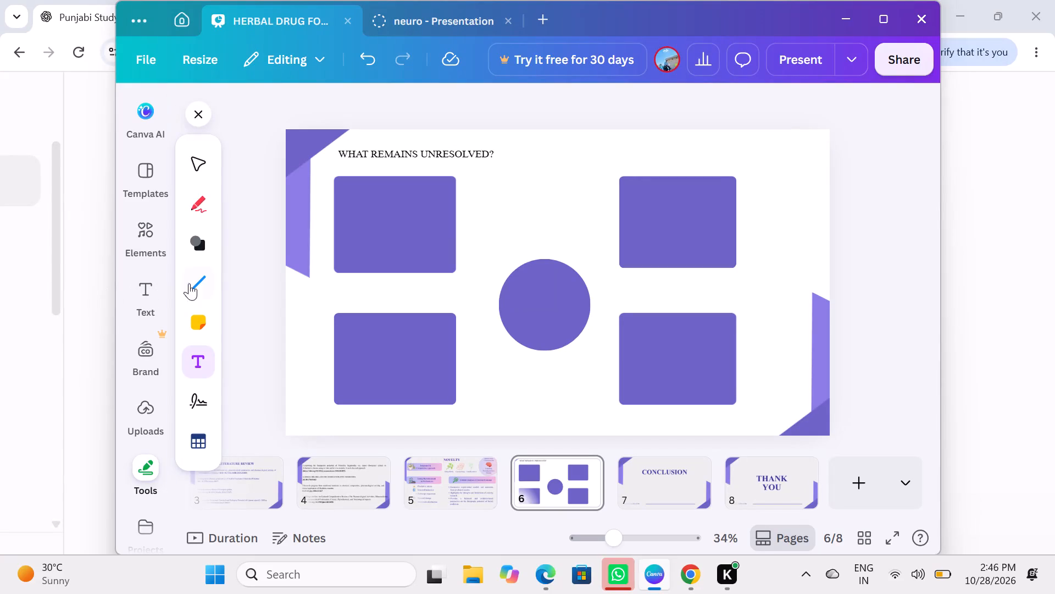
Look through the available shapes and choose the circle for the "What Remains Unresolved?" slide.
left_click(202, 245)
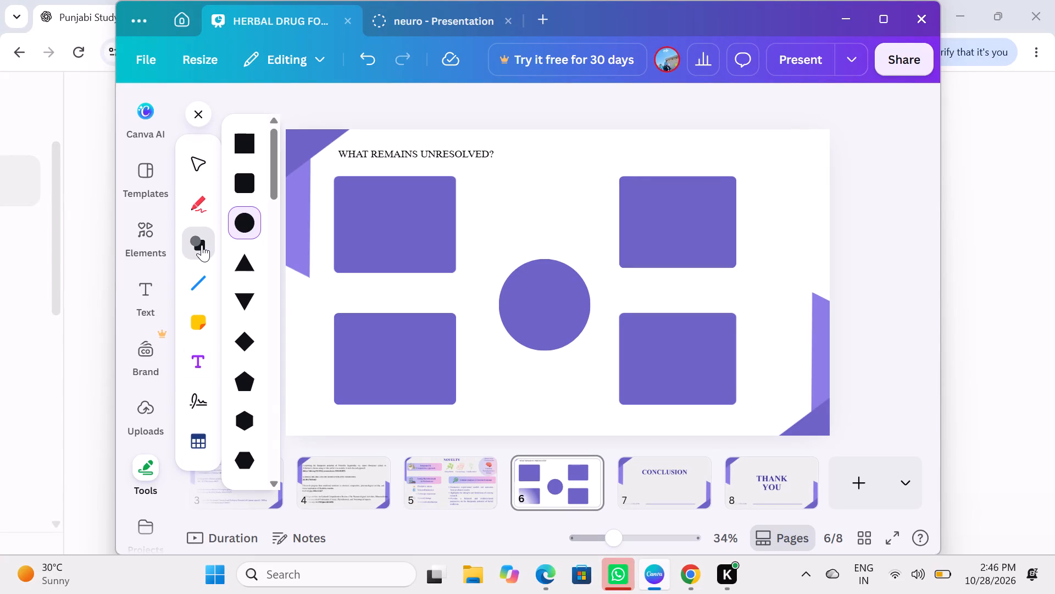
left_click(274, 185)
scroll(258, 386, "down", 5)
scroll(258, 386, "up", 1)
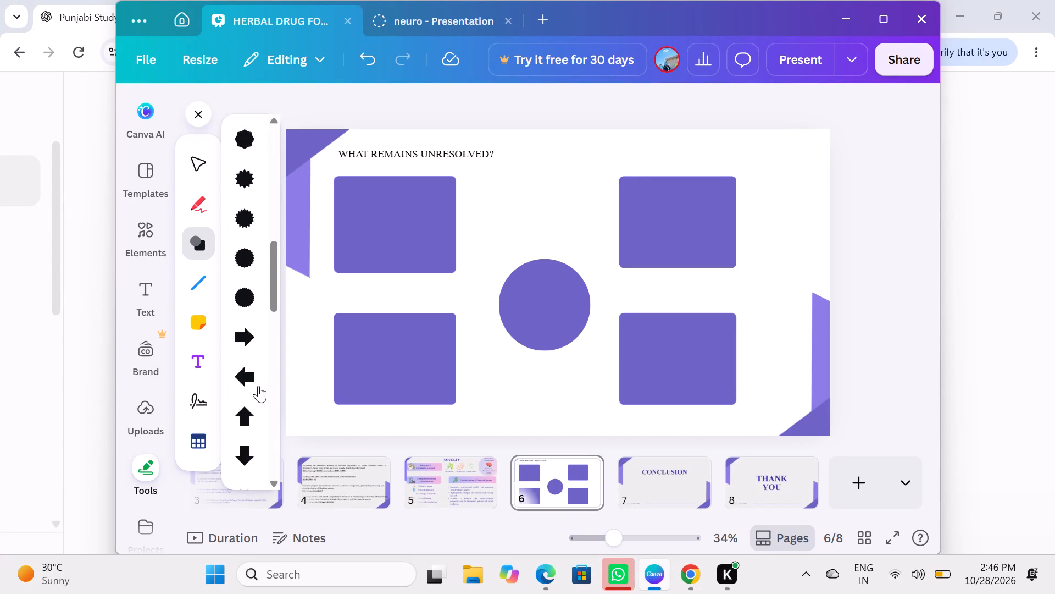
scroll(258, 386, "up", 1)
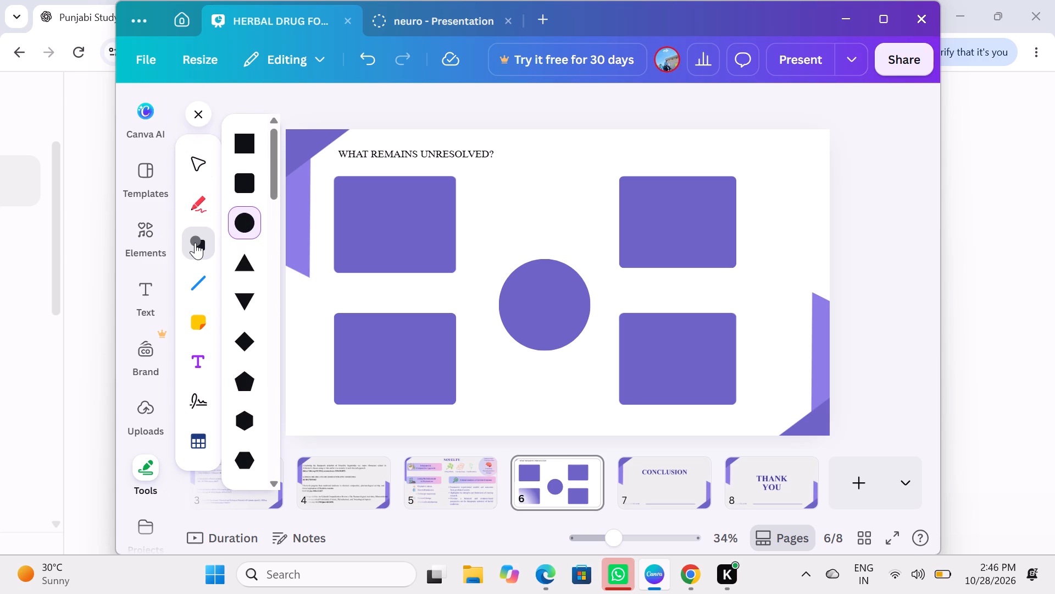
left_click_drag(194, 243, 241, 227)
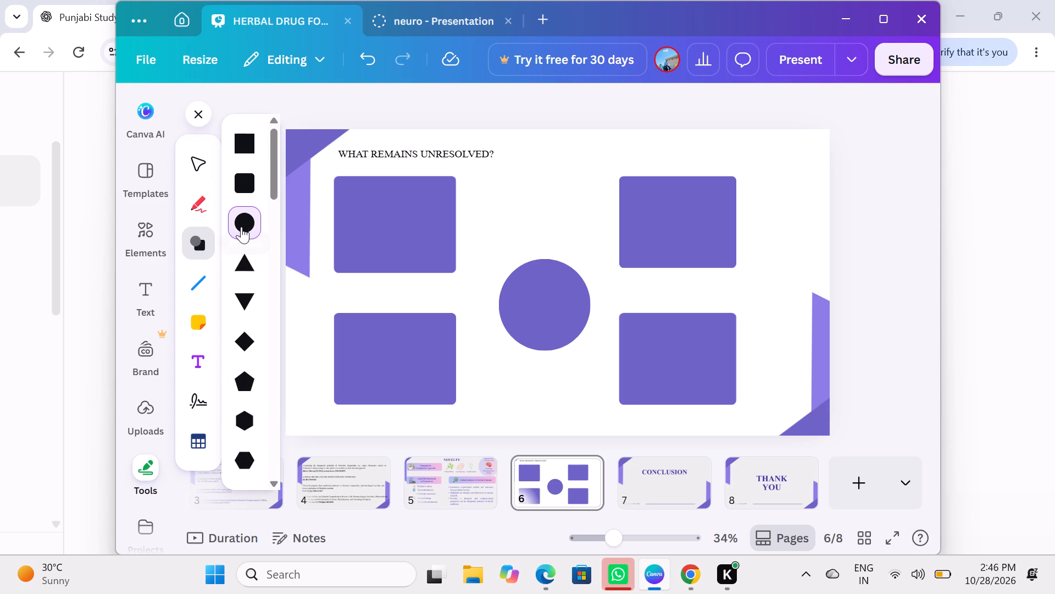
left_click_drag(241, 227, 244, 224)
triple_click(244, 224)
triple_click(244, 224)
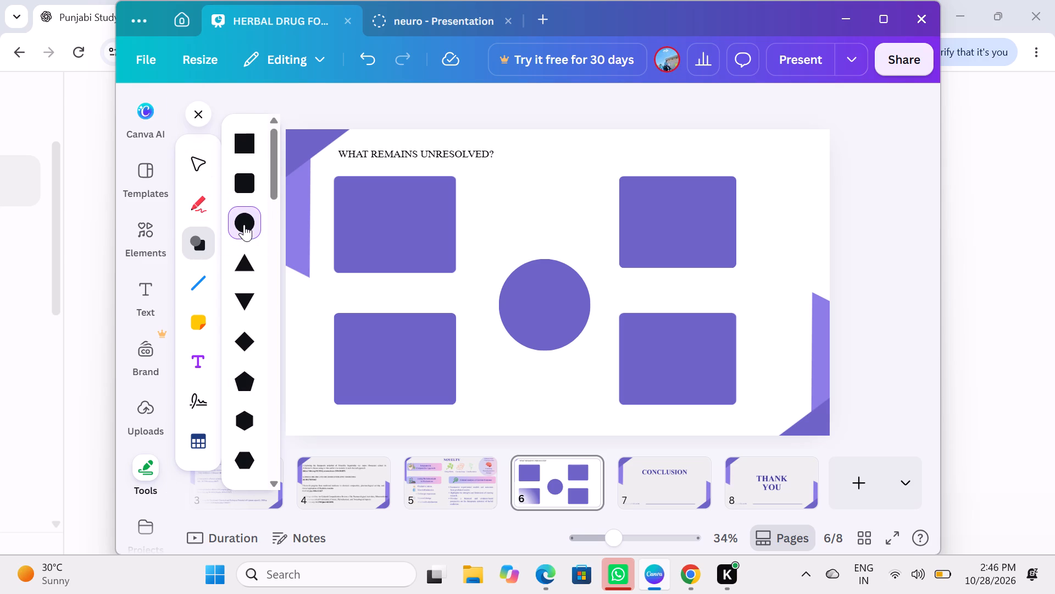
left_click(244, 227)
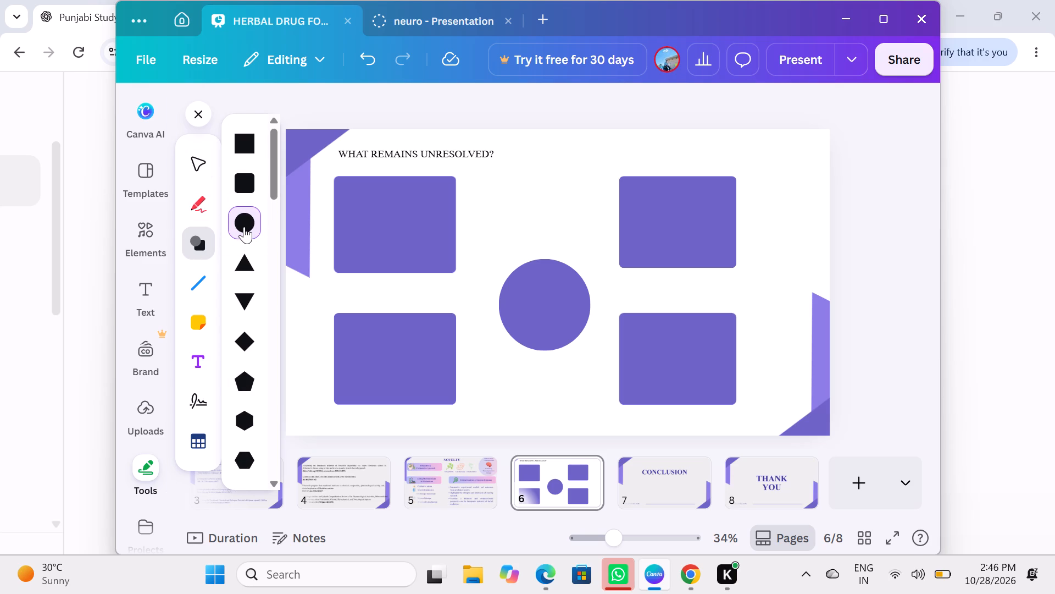
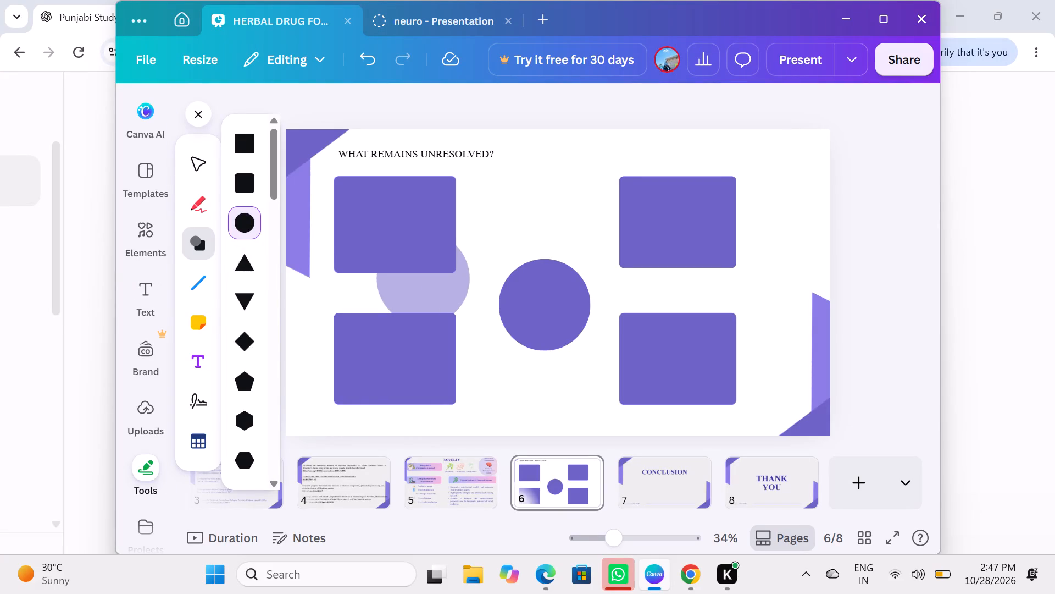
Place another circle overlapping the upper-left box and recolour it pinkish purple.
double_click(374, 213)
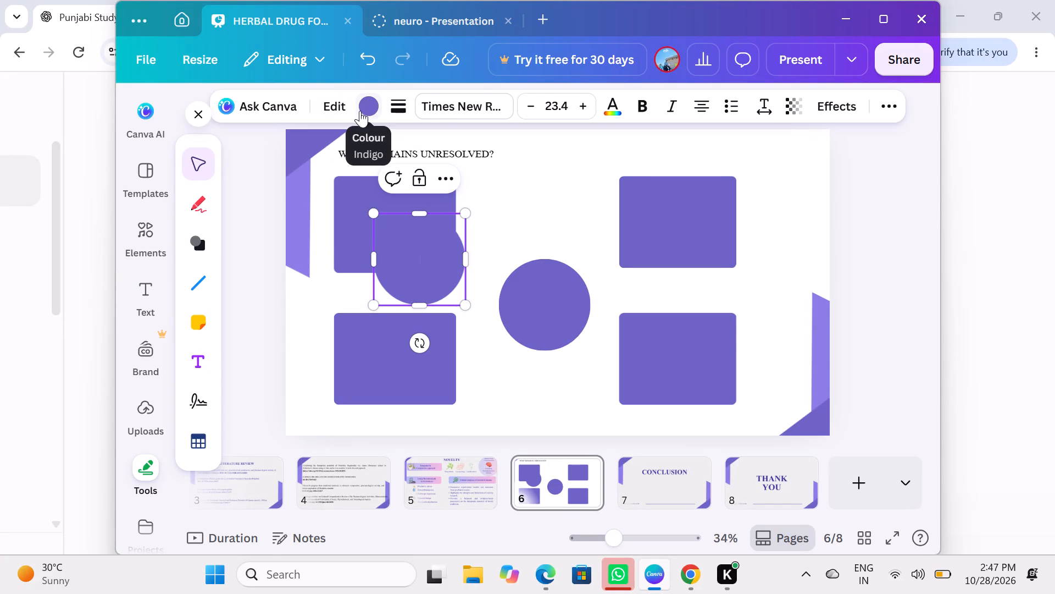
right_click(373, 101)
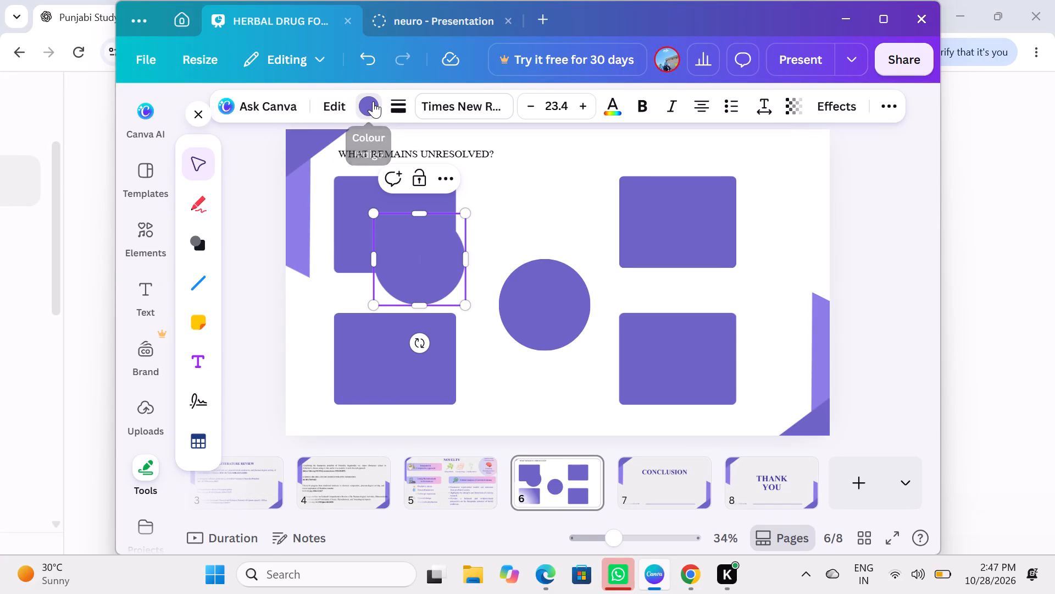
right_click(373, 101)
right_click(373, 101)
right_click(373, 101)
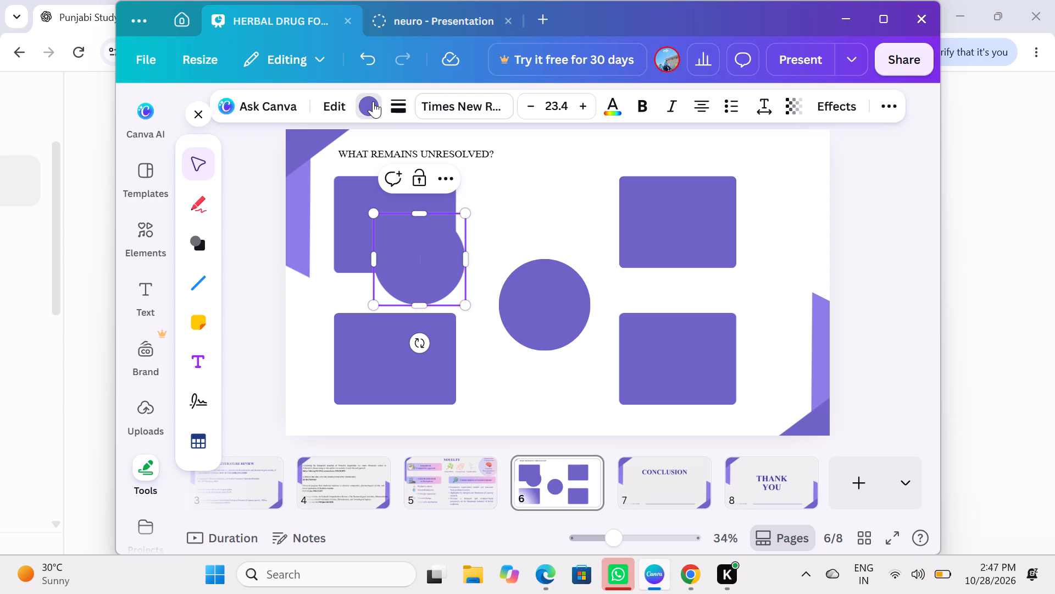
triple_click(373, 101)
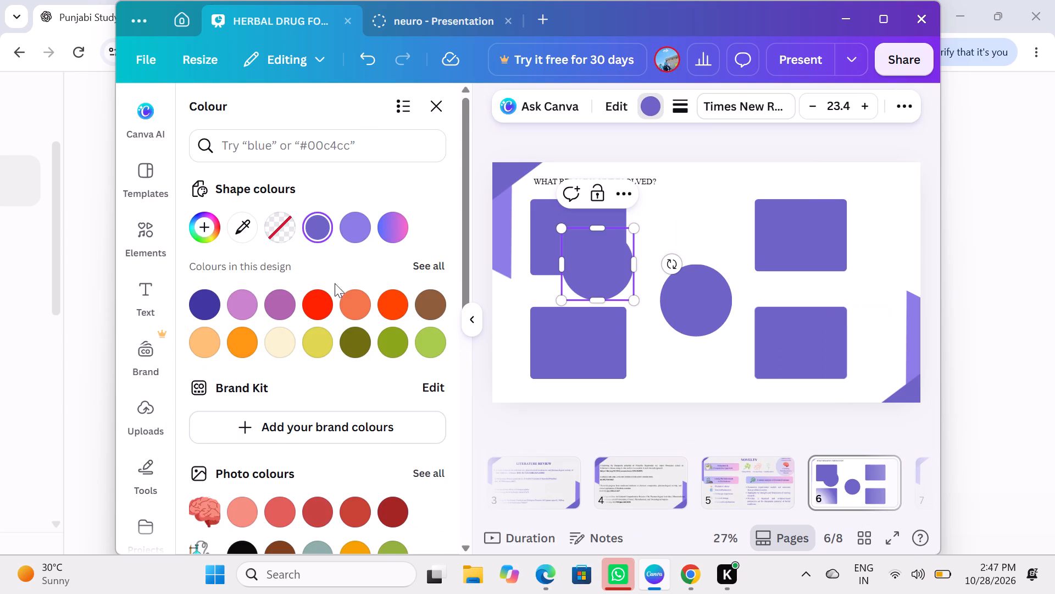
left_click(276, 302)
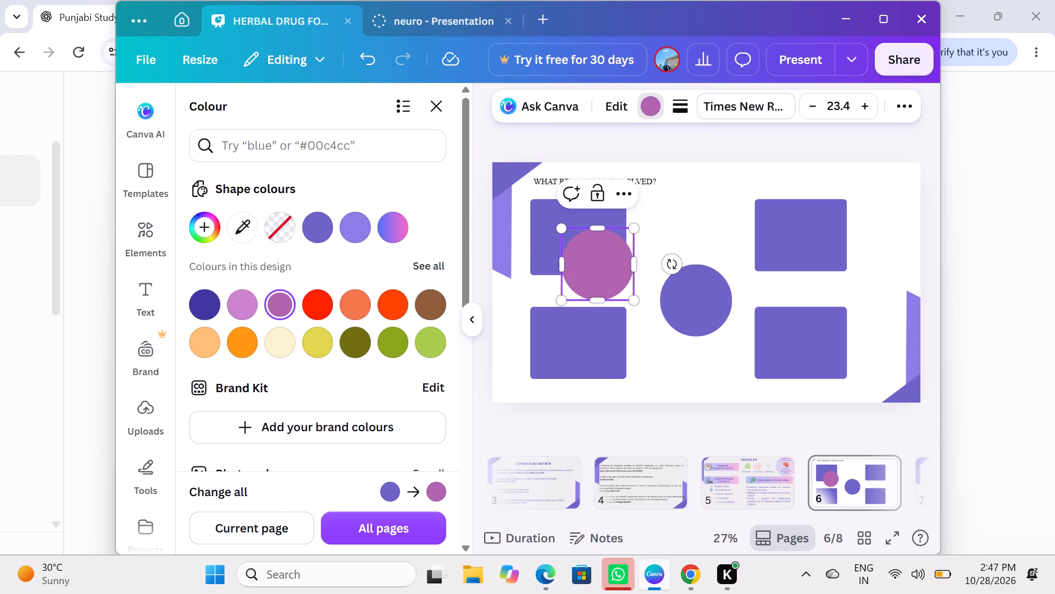
Clear both circles and all four boxes off the "What Remains Unresolved?" slide, leaving only the title and corner decorations.
left_click_drag(595, 266, 601, 334)
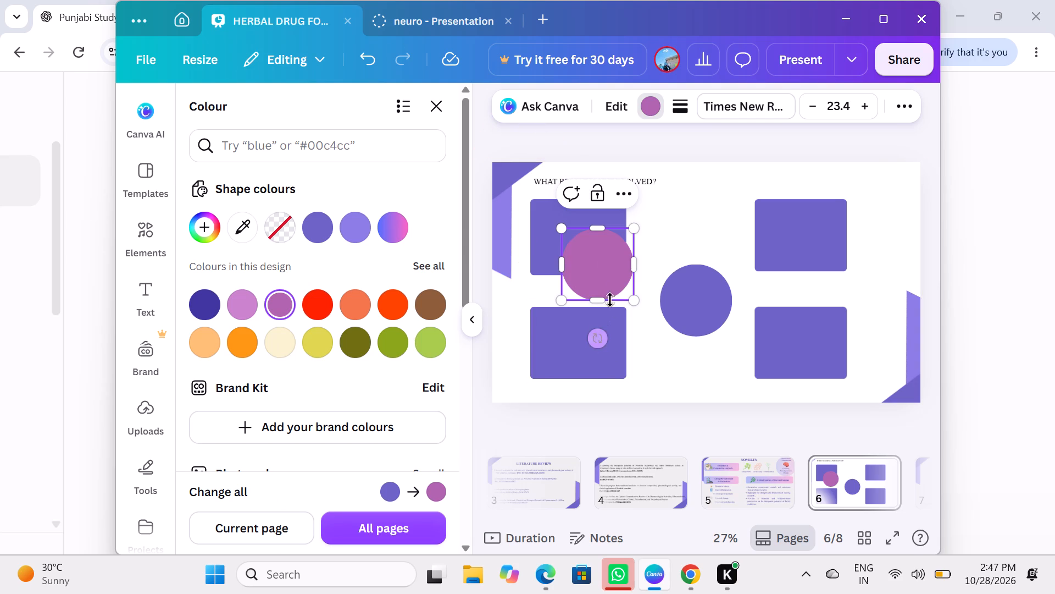
left_click_drag(619, 276, 705, 558)
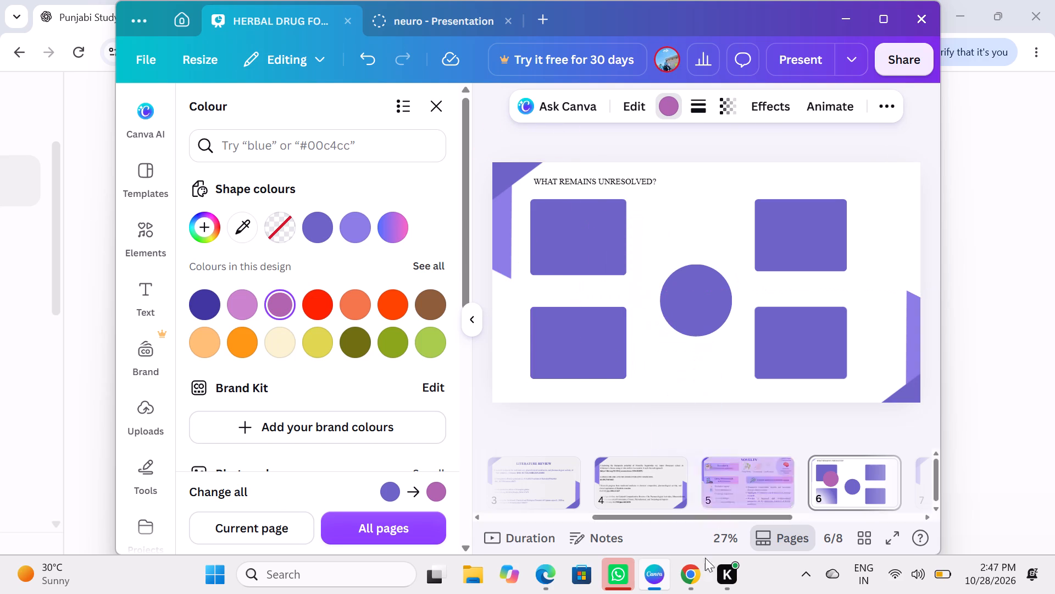
left_click_drag(705, 558, 715, 593)
left_click_drag(551, 331, 606, 593)
left_click_drag(702, 369, 672, 593)
left_click_drag(429, 349, 576, 593)
left_click_drag(421, 208, 432, 260)
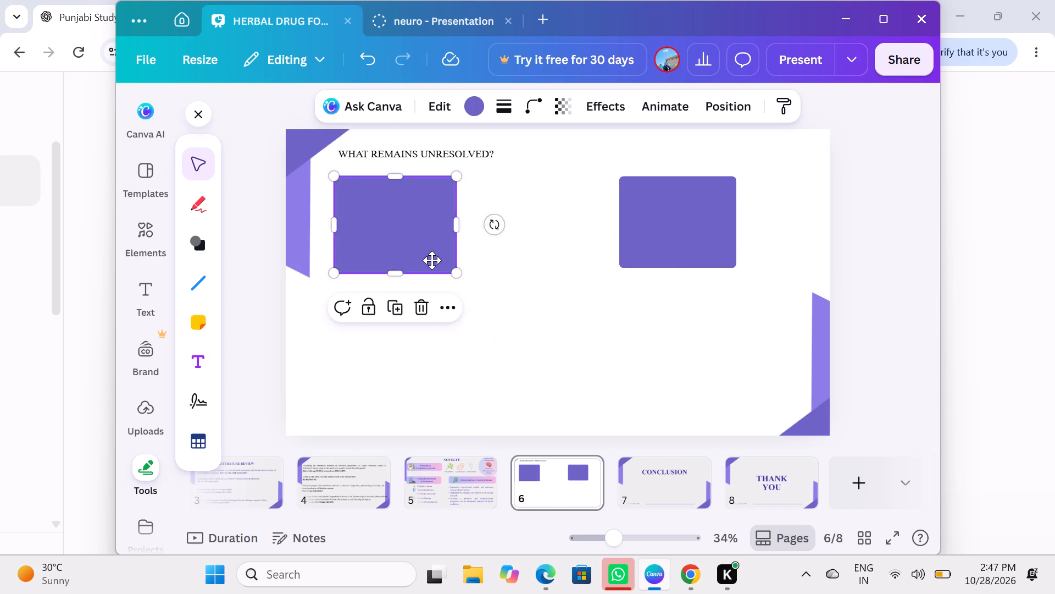
left_click_drag(432, 260, 556, 593)
left_click_drag(642, 251, 556, 593)
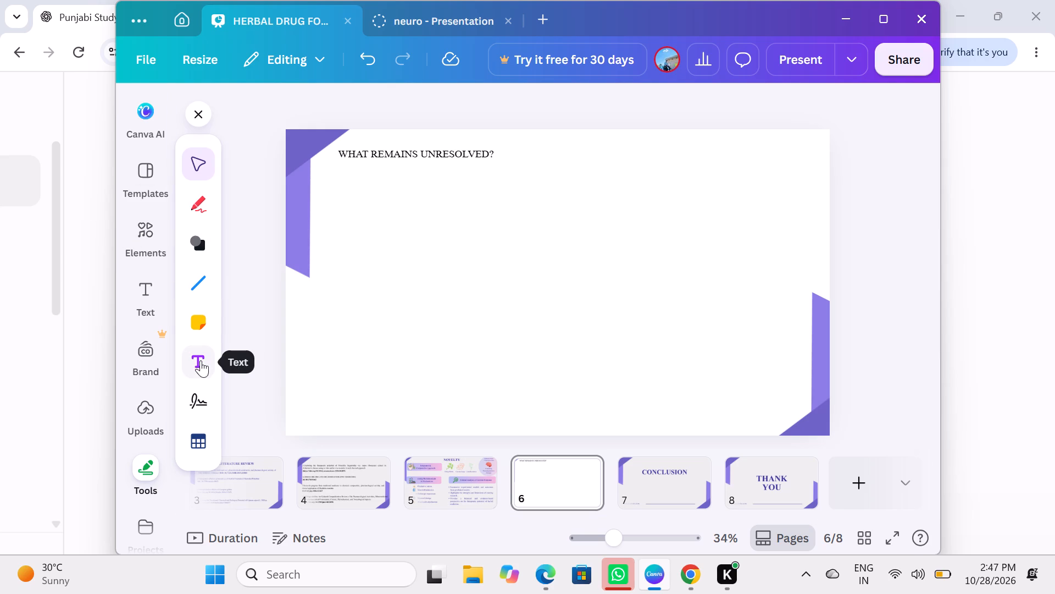
Place a new circle below the title and, after trying light yellow, yellow and vivid orange, fill it with Yellow green #a7cb4a.
left_click(199, 242)
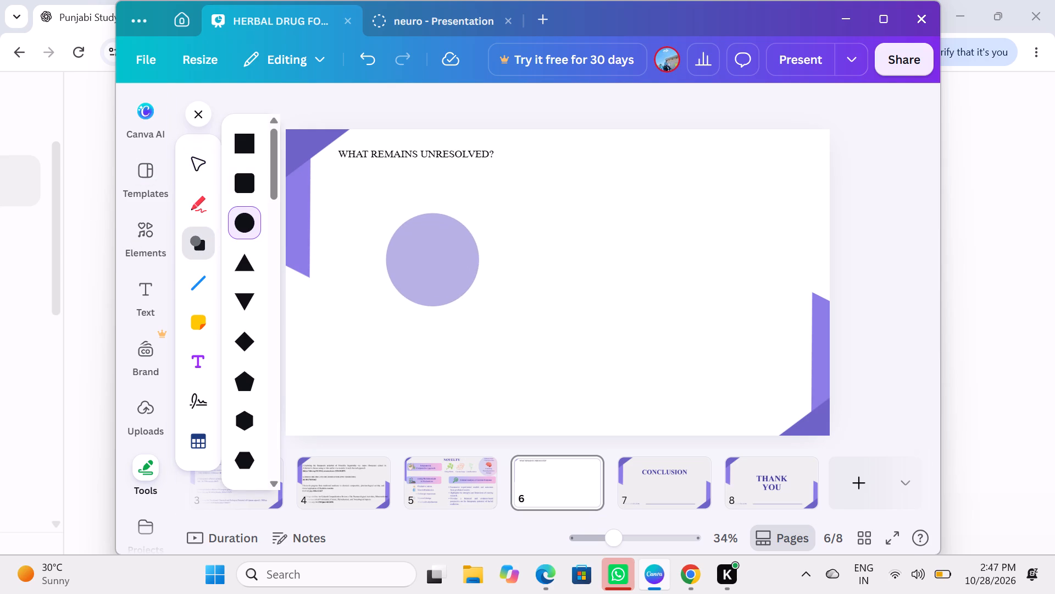
left_click(417, 202)
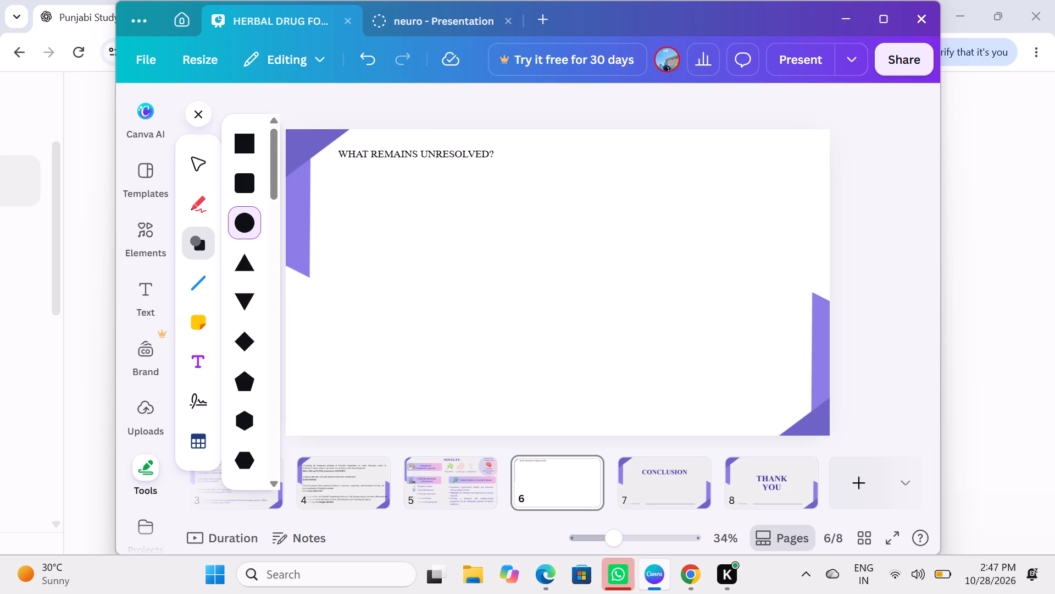
double_click(417, 202)
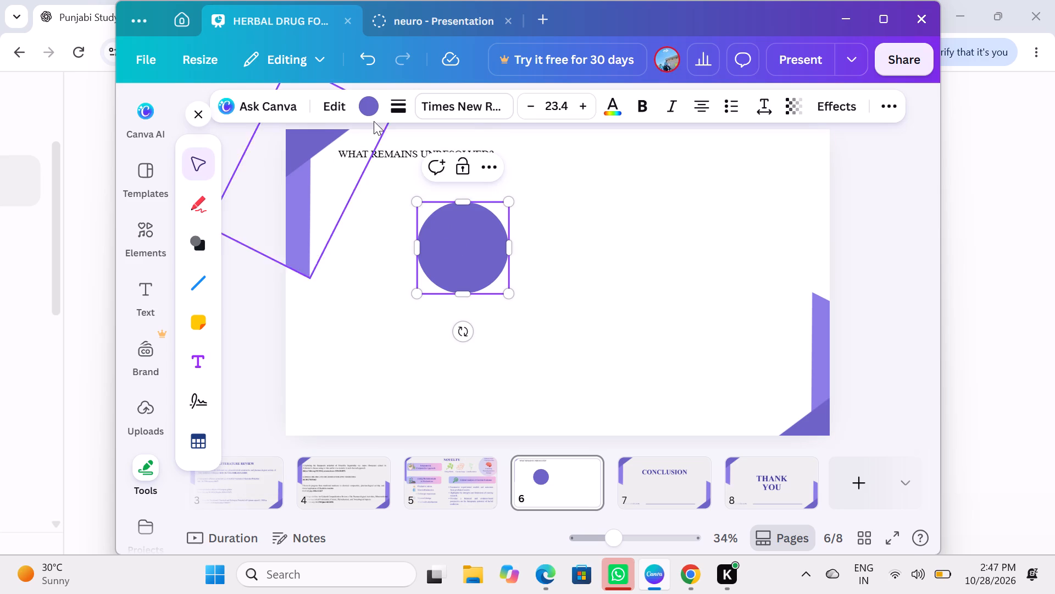
left_click(371, 108)
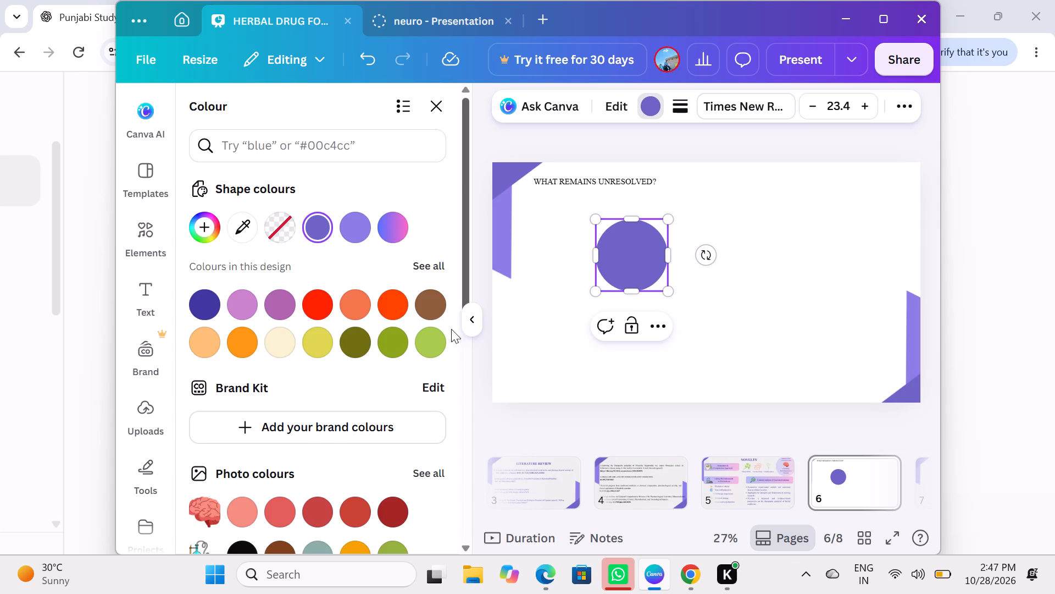
left_click(280, 342)
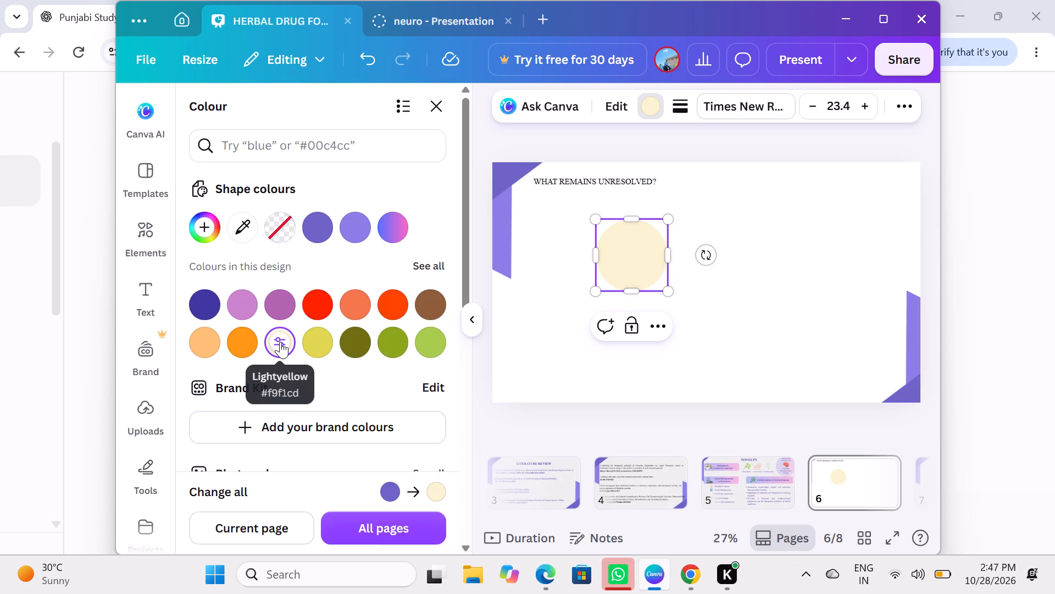
left_click(325, 337)
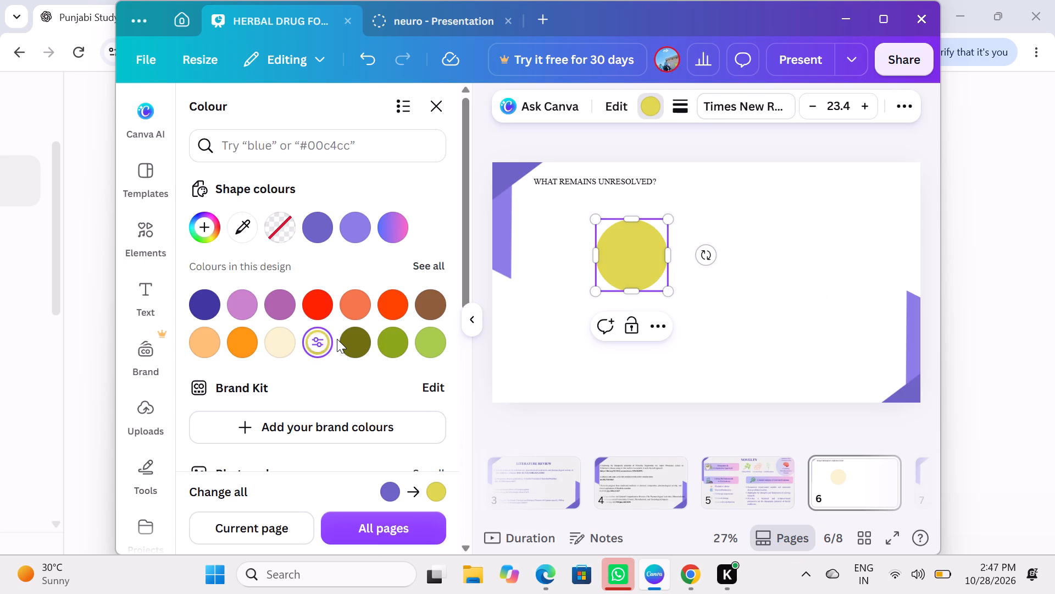
left_click(346, 310)
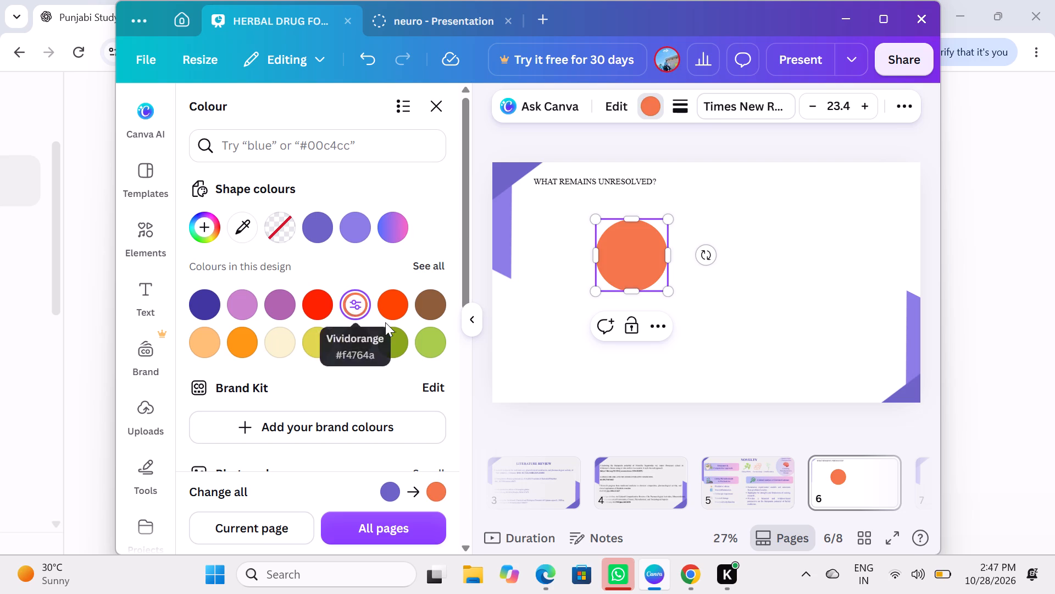
left_click(407, 345)
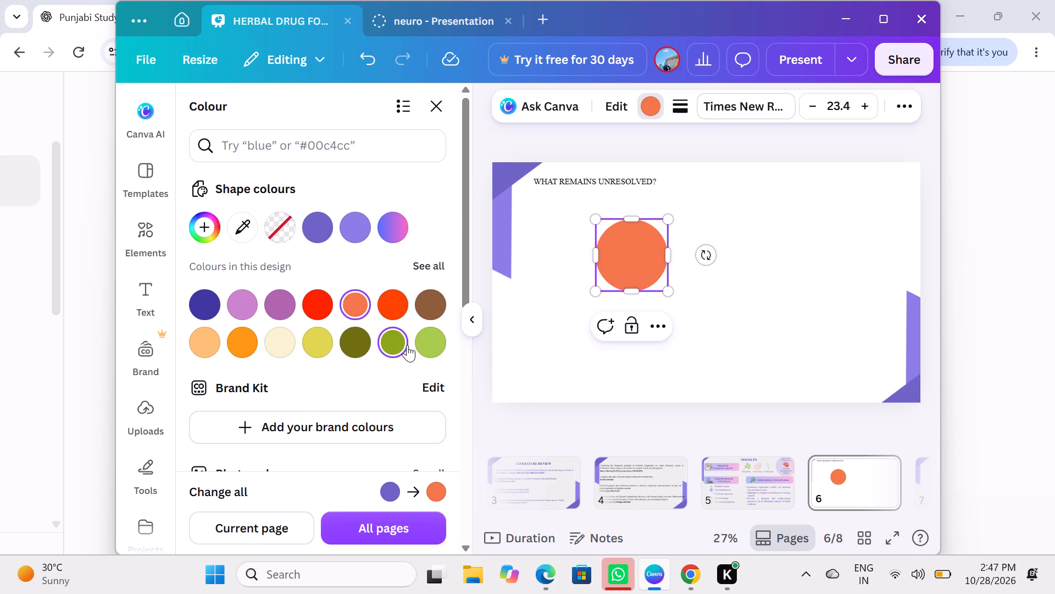
left_click(431, 351)
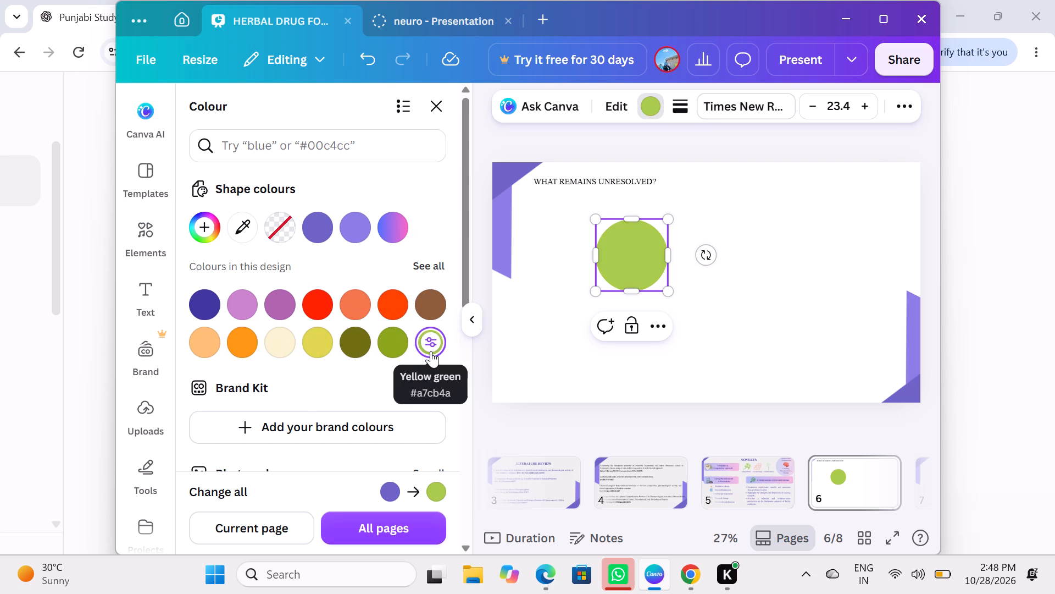
Move the green circle to about the centre of the slide.
left_click(630, 257)
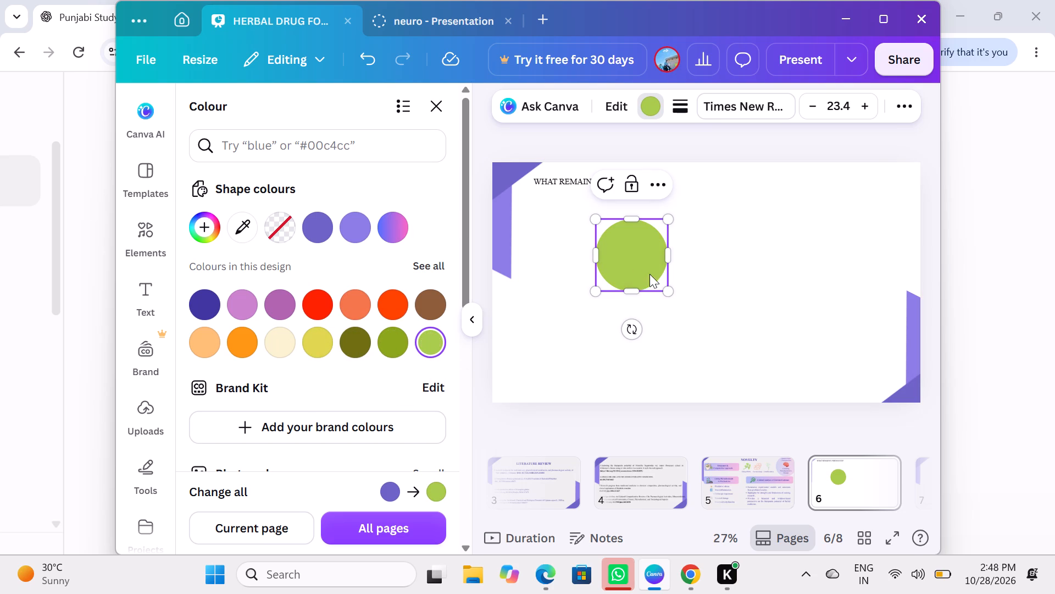
left_click(634, 256)
double_click(634, 256)
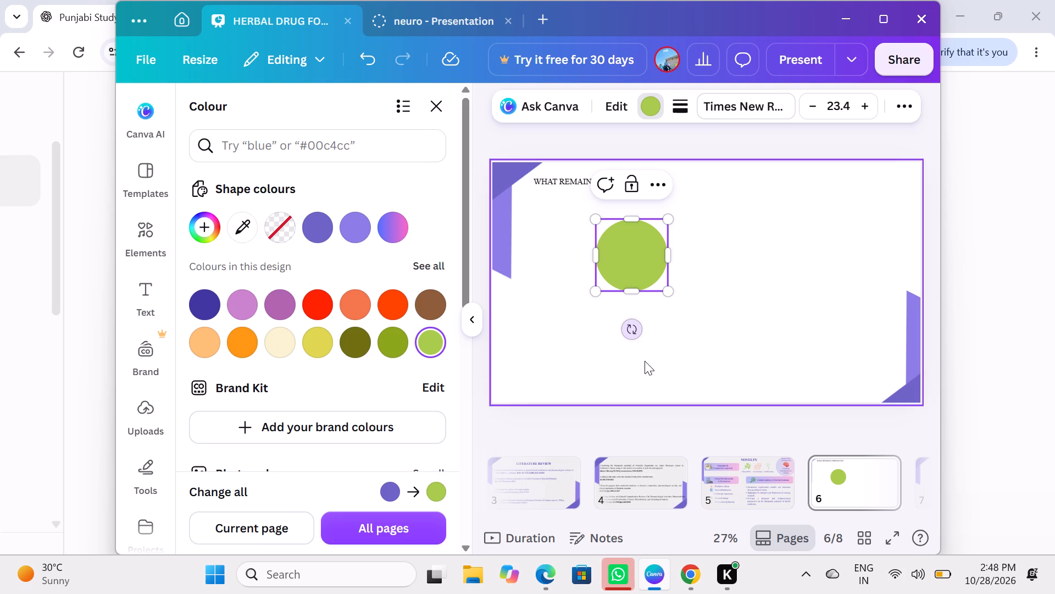
left_click(645, 361)
left_click_drag(644, 262, 668, 261)
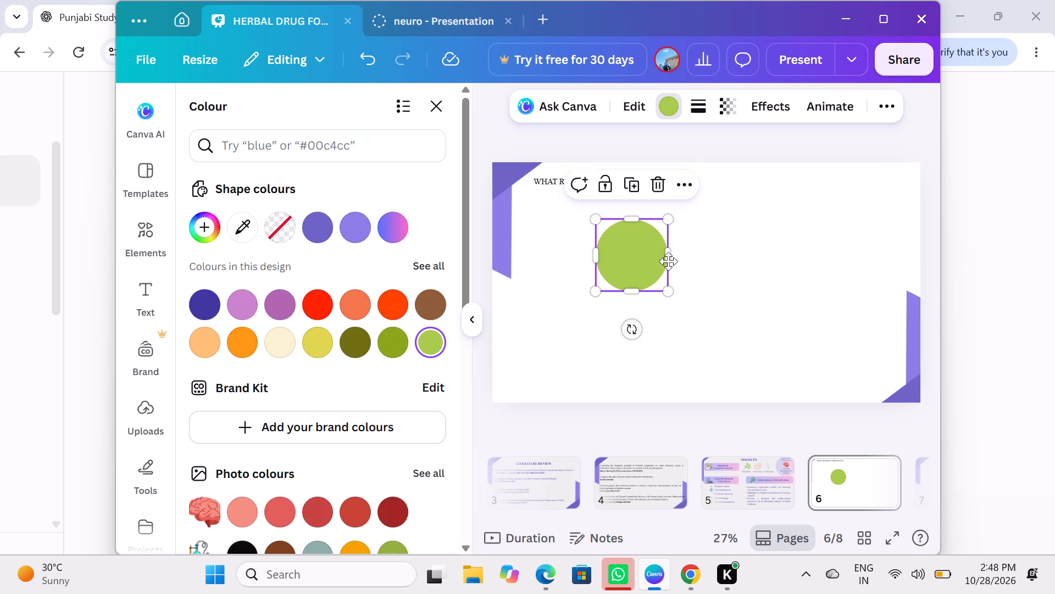
left_click_drag(668, 261, 705, 293)
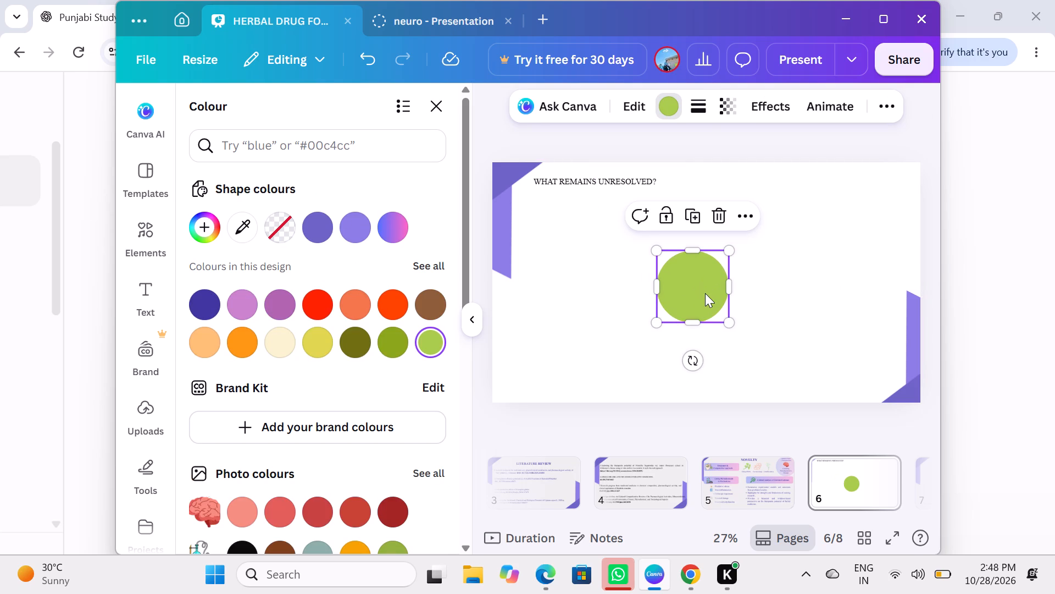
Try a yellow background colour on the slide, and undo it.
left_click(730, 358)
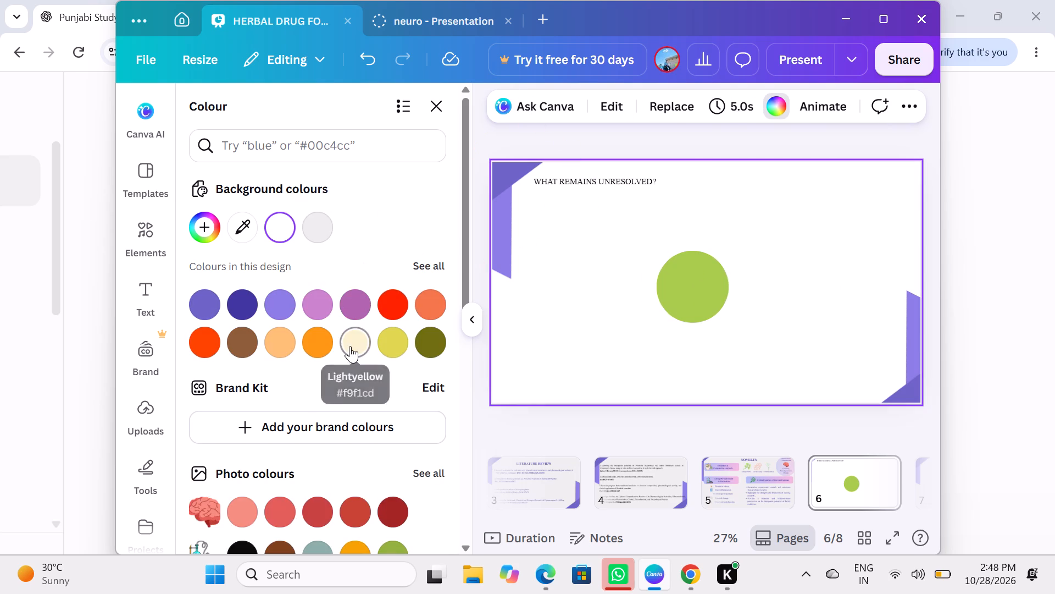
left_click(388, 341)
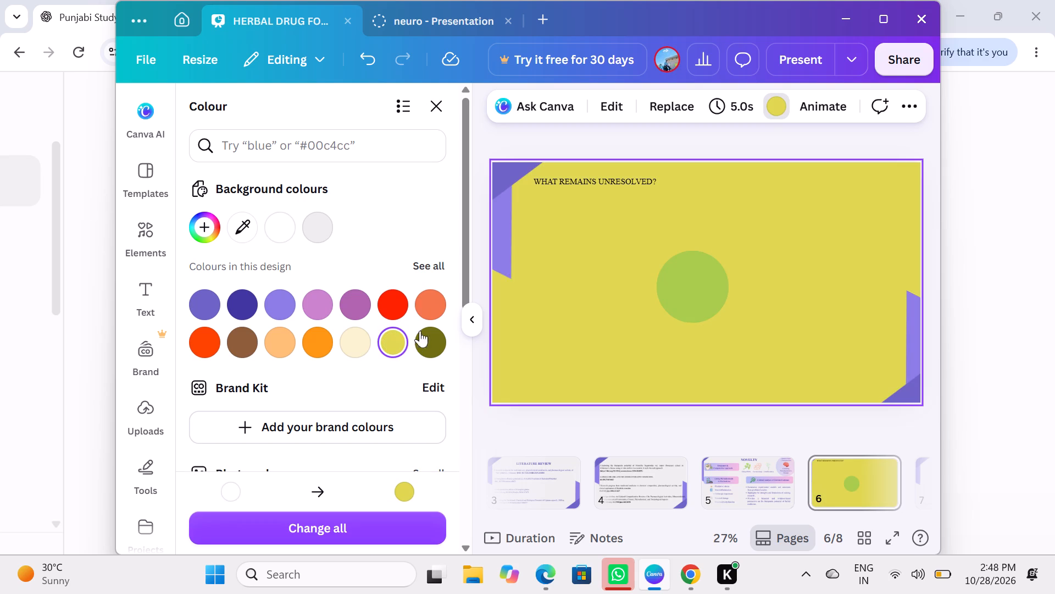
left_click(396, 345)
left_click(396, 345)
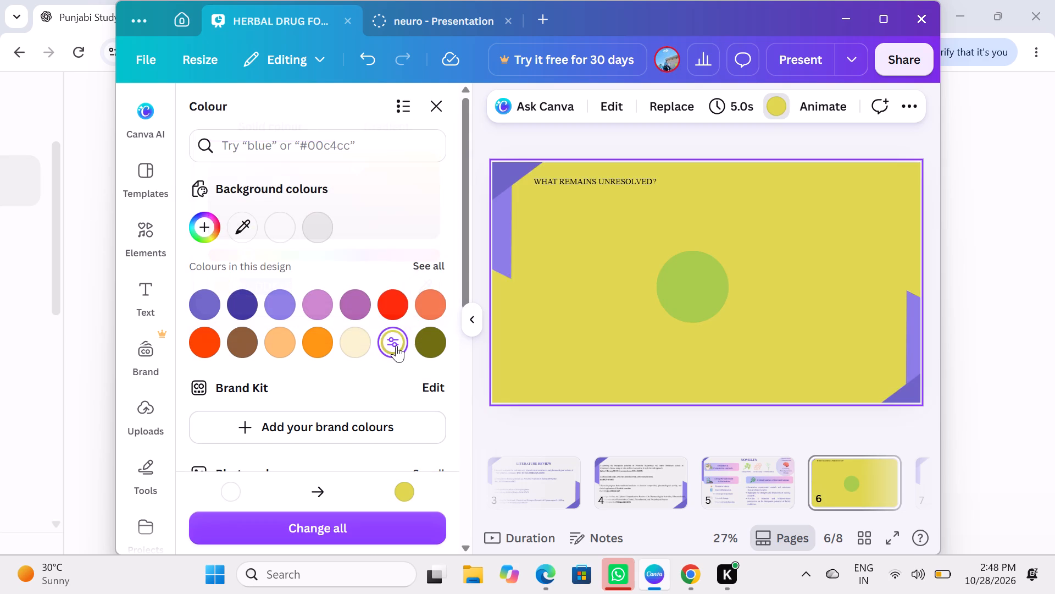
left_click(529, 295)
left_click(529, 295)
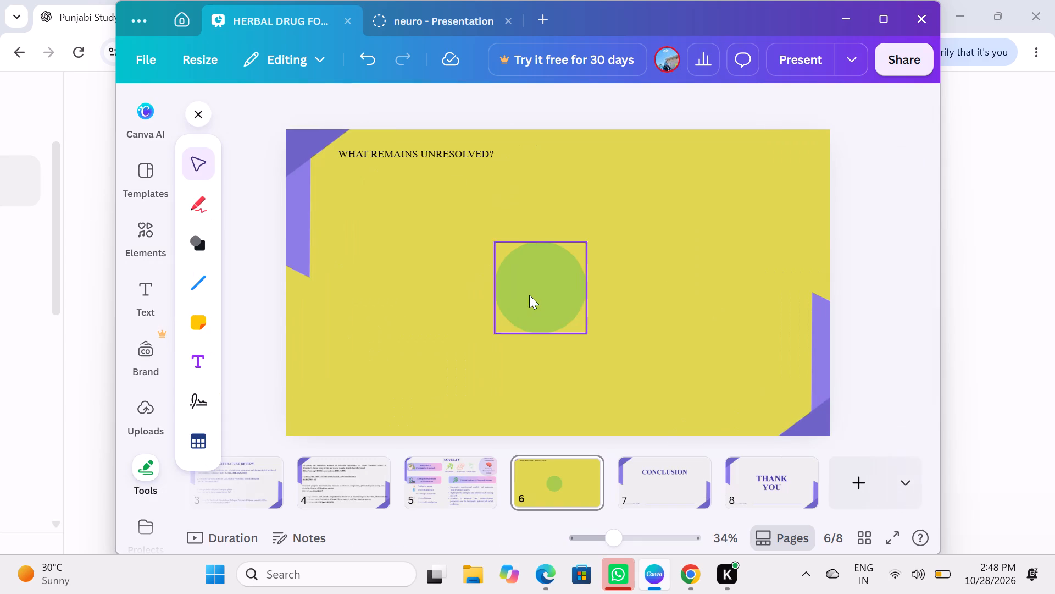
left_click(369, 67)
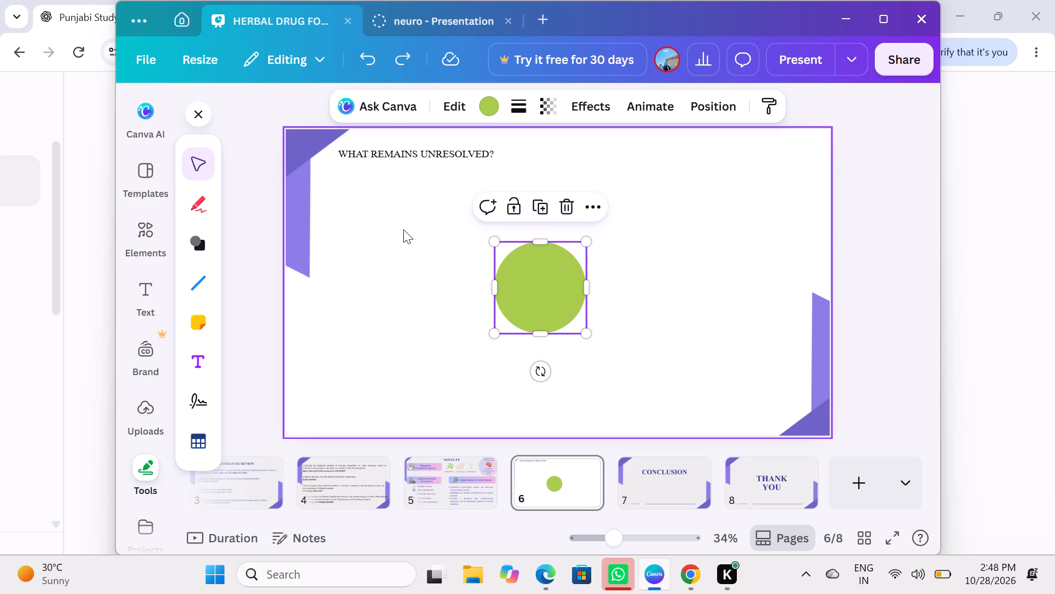
Place a rounded square just below the title, in the upper-left area of the slide.
left_click(199, 244)
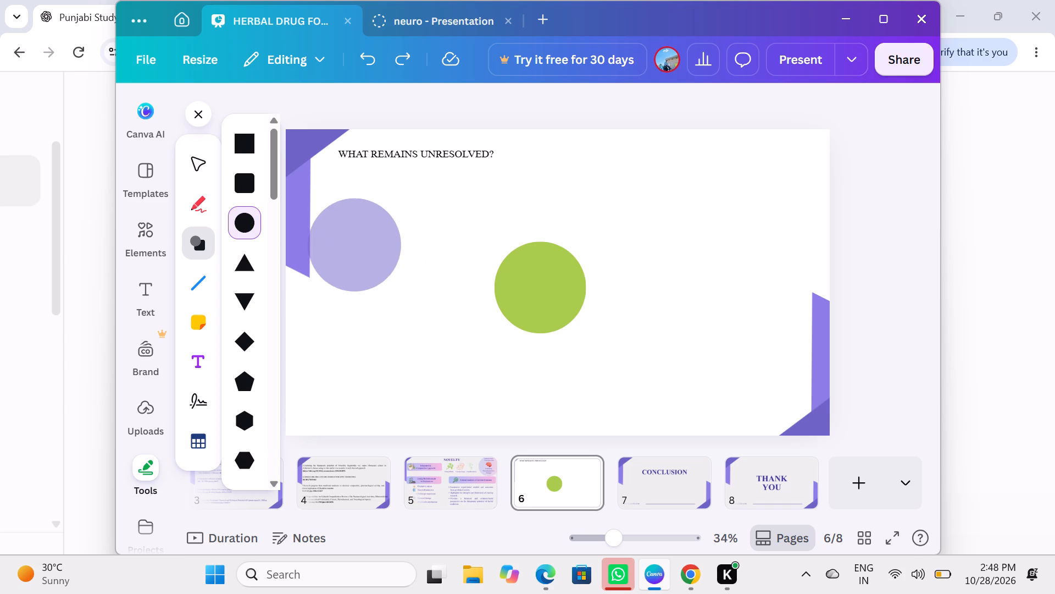
left_click(244, 179)
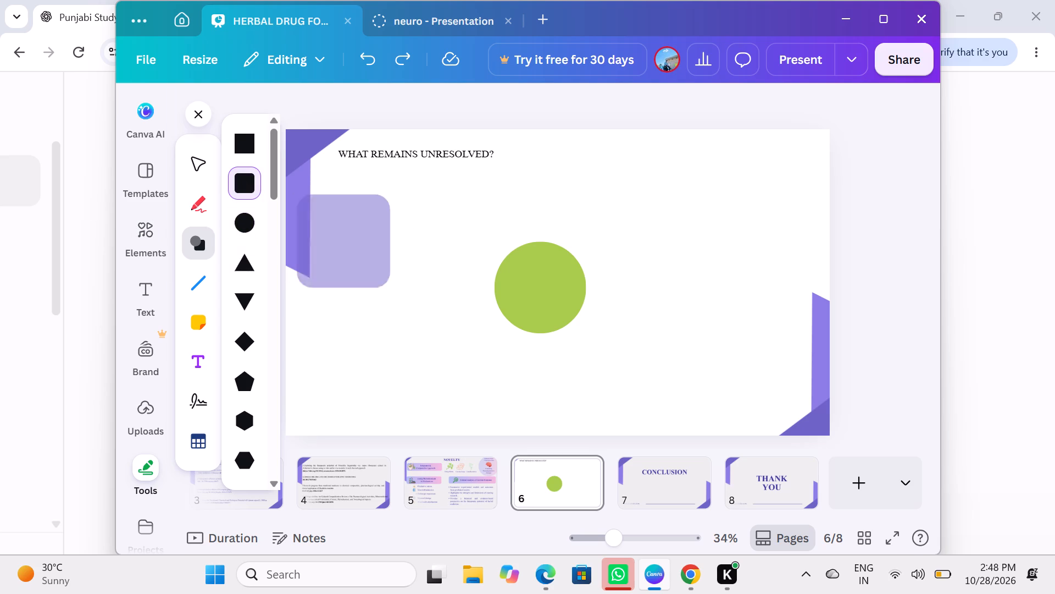
left_click(335, 177)
left_click(335, 177)
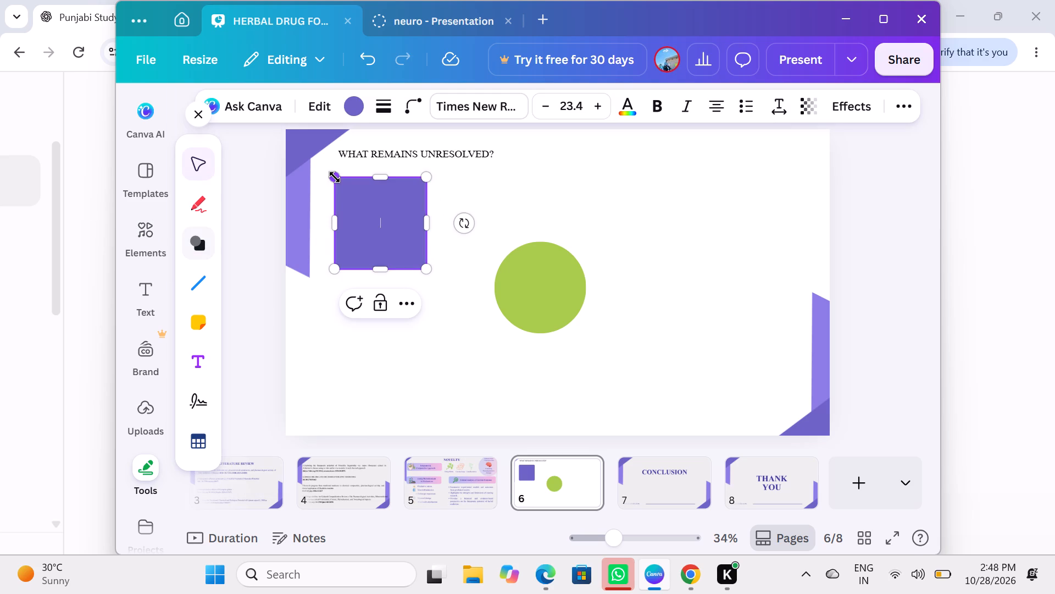
Fill the rounded square below the title with light green after trying other colours, including lavender #ca83cc and vivid orange #ff4300.
left_click(356, 204)
left_click(357, 111)
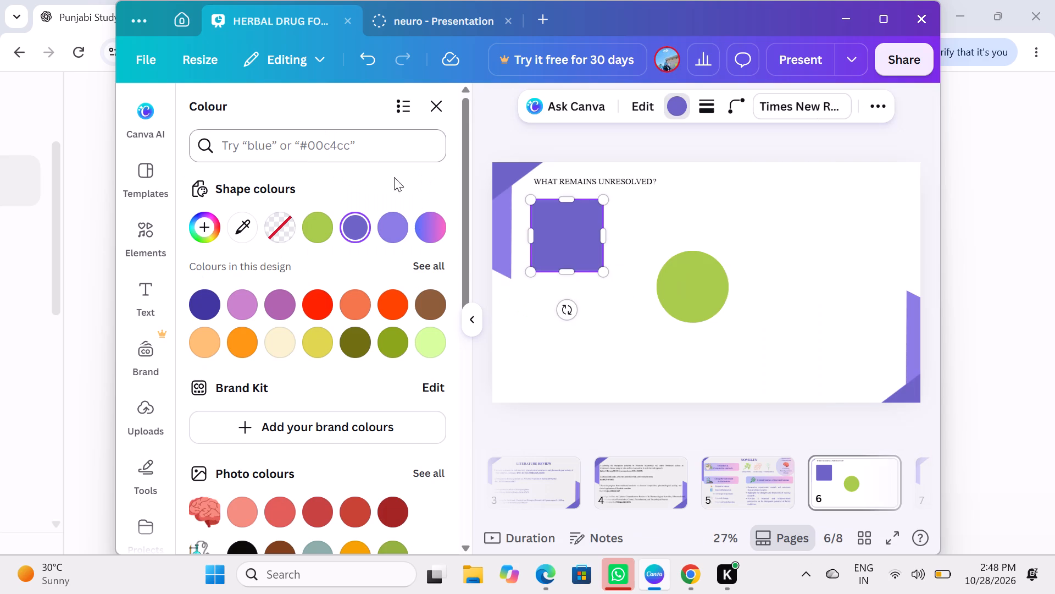
left_click(351, 294)
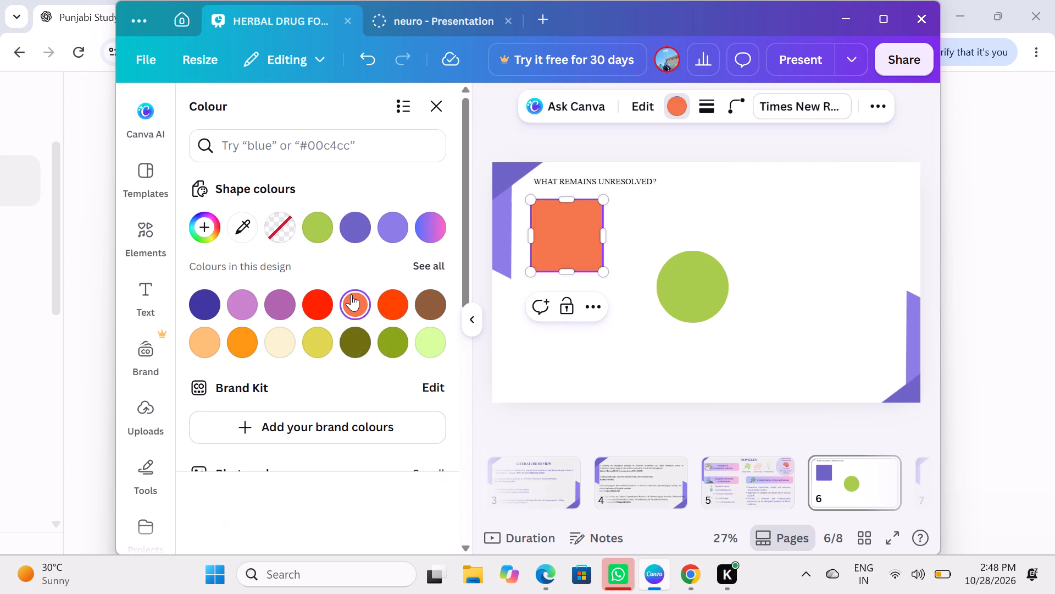
left_click(251, 335)
left_click(241, 313)
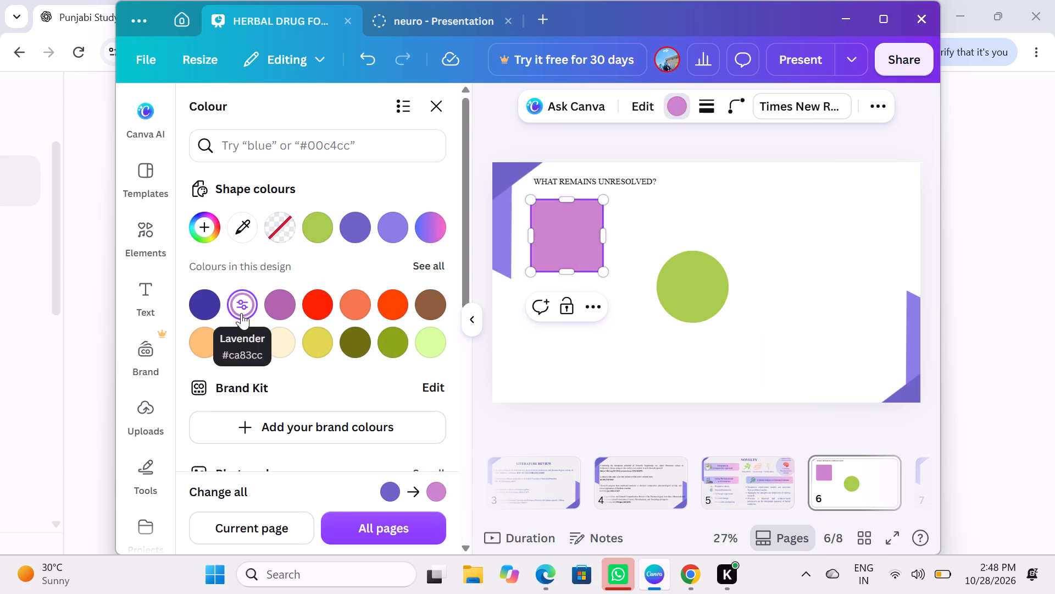
left_click(315, 305)
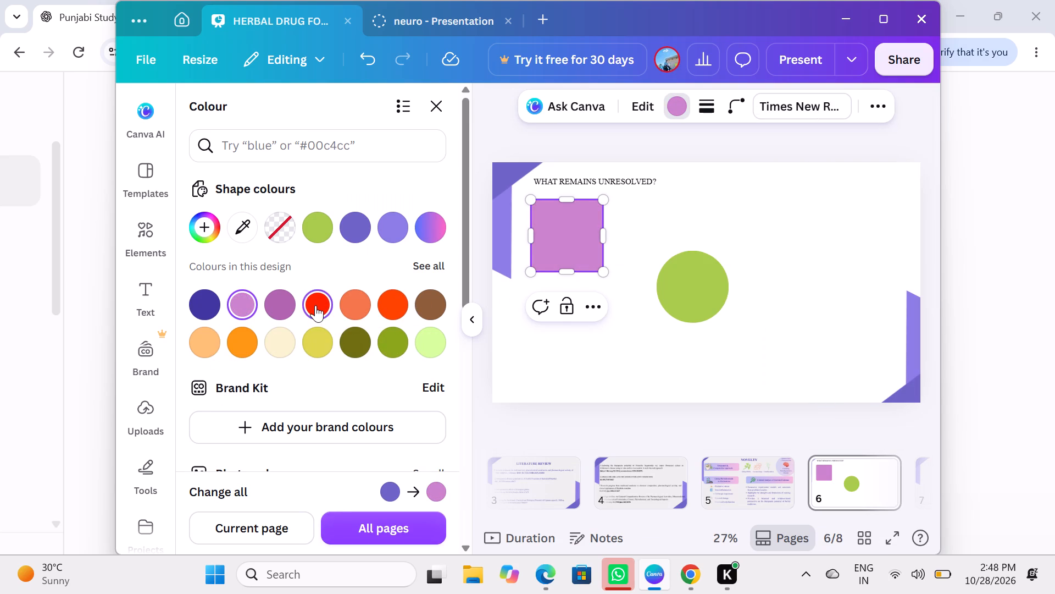
left_click(341, 307)
left_click(410, 322)
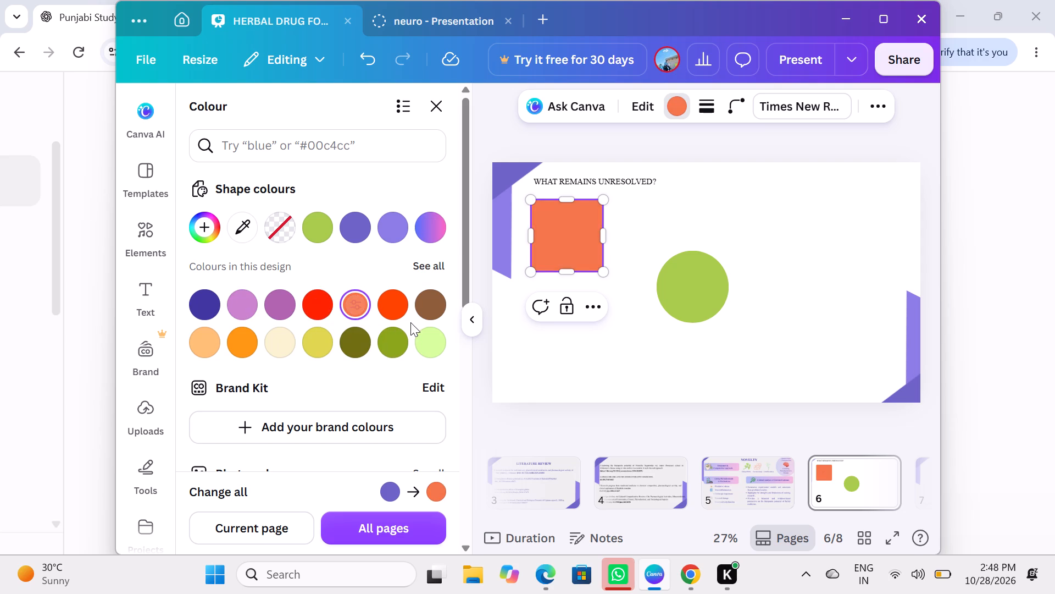
left_click(407, 311)
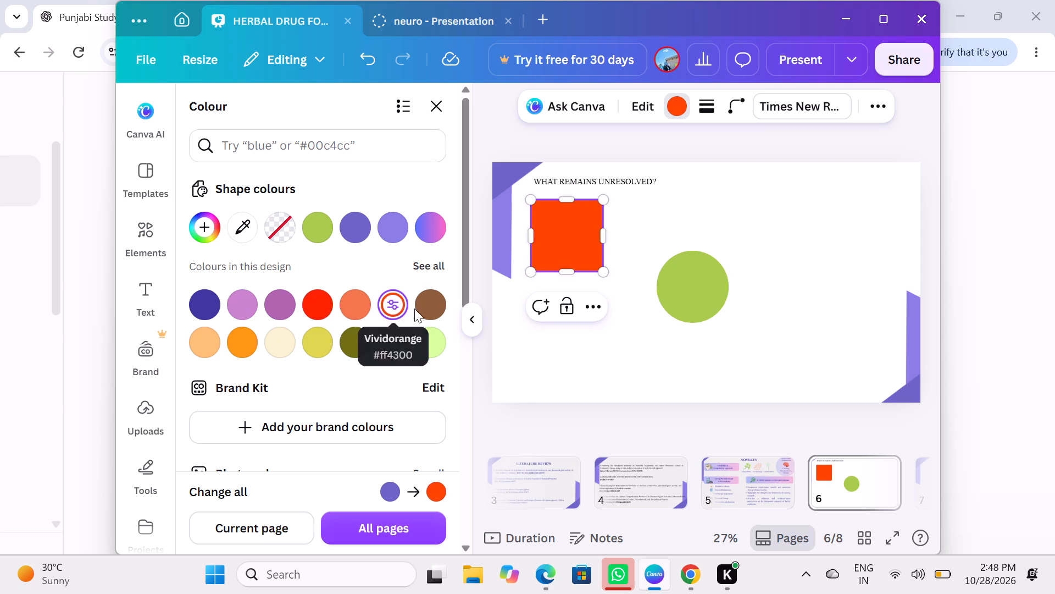
left_click(425, 308)
left_click(426, 331)
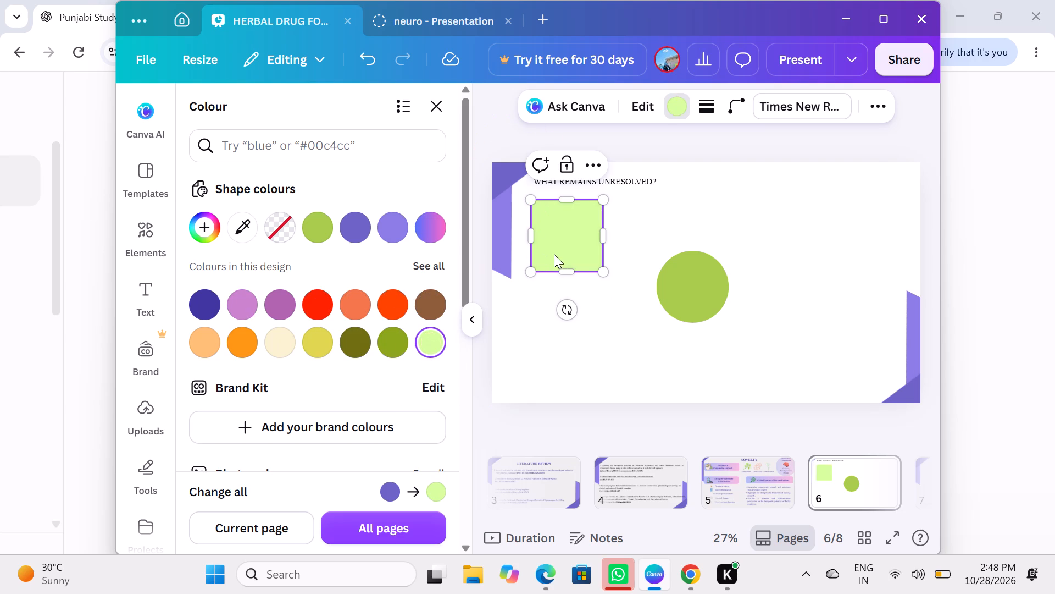
Widen the light green square towards the central circle into a rectangle about one and a half times as wide as tall.
left_click_drag(606, 239, 625, 239)
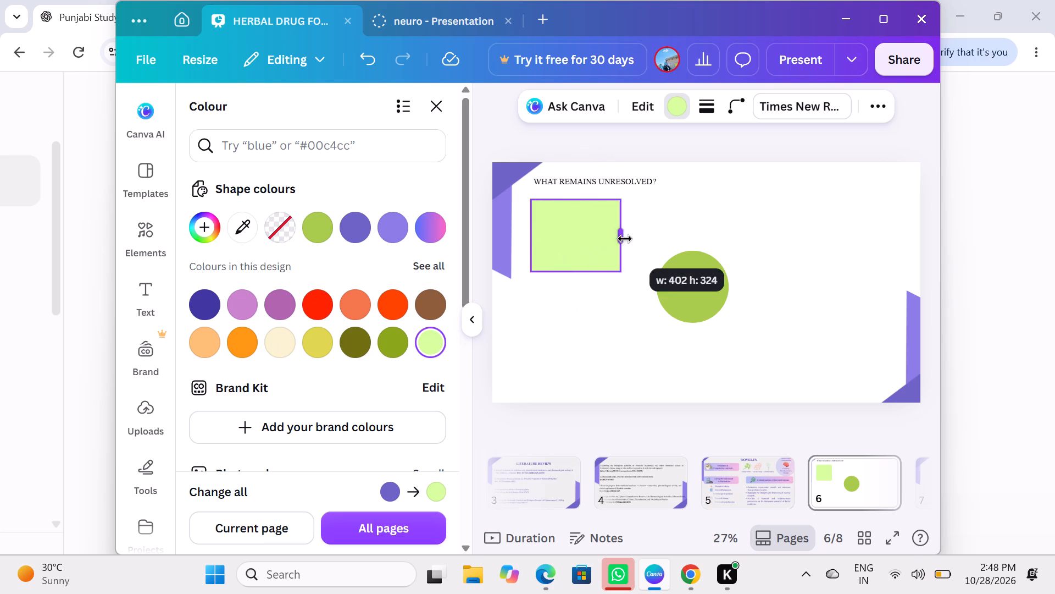
left_click_drag(625, 239, 642, 241)
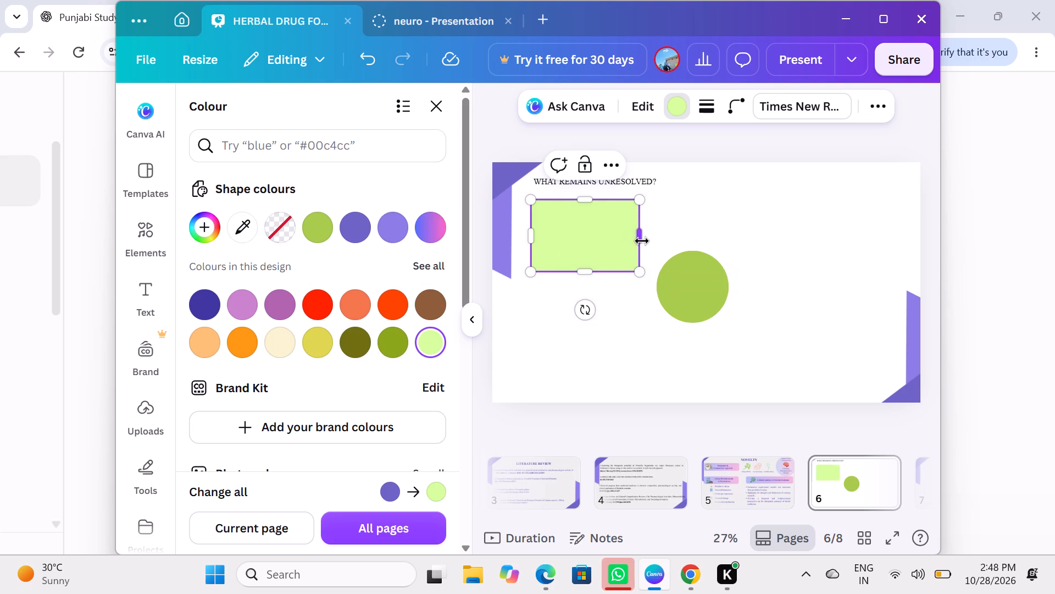
left_click(625, 301)
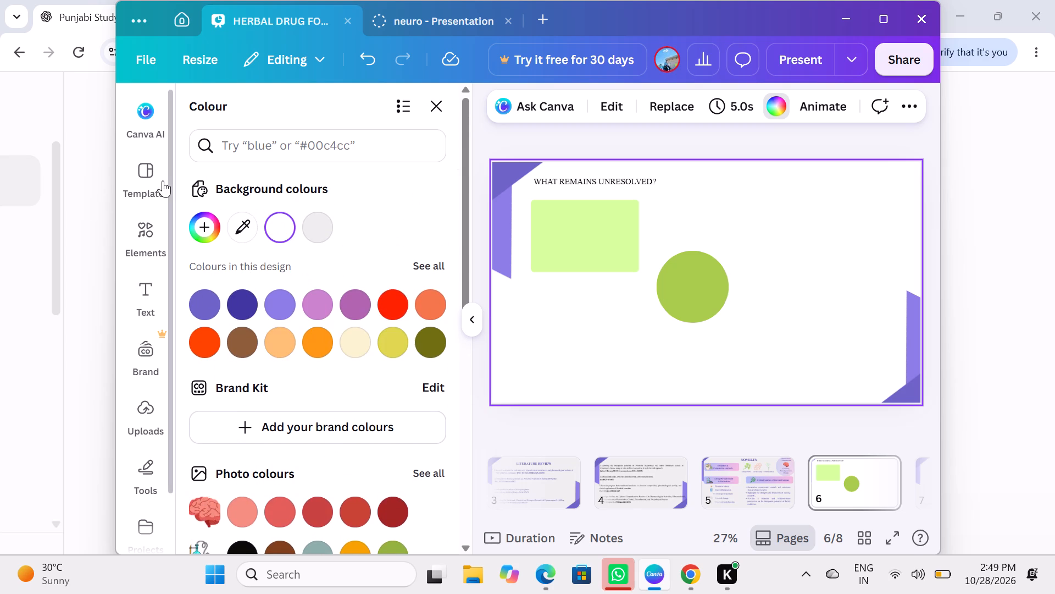
Place a second rounded square in the lower-left area of the slide and fill it with the same light green.
left_click(148, 232)
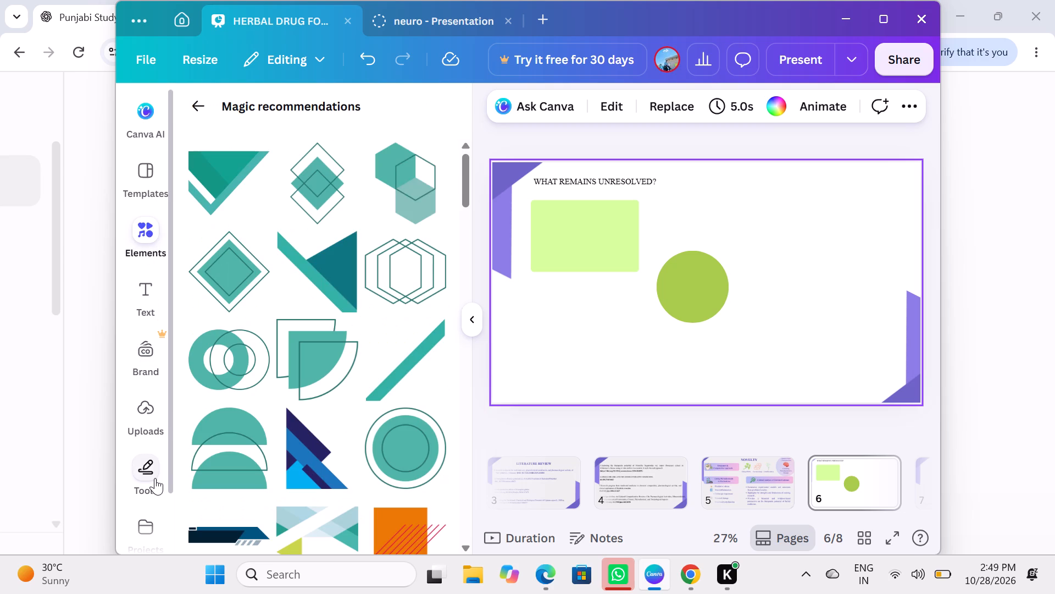
left_click(154, 479)
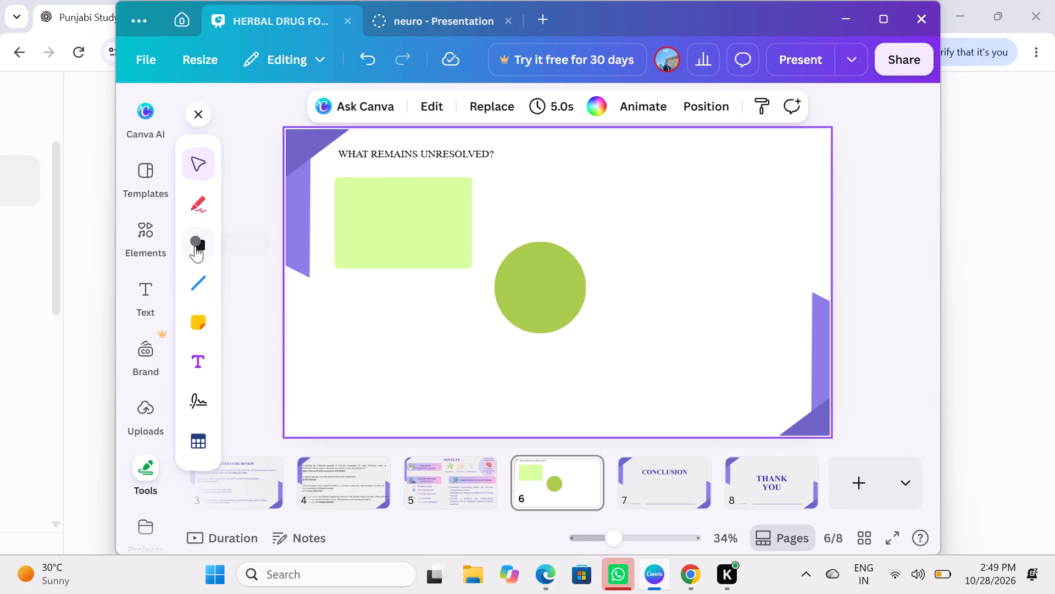
left_click(195, 243)
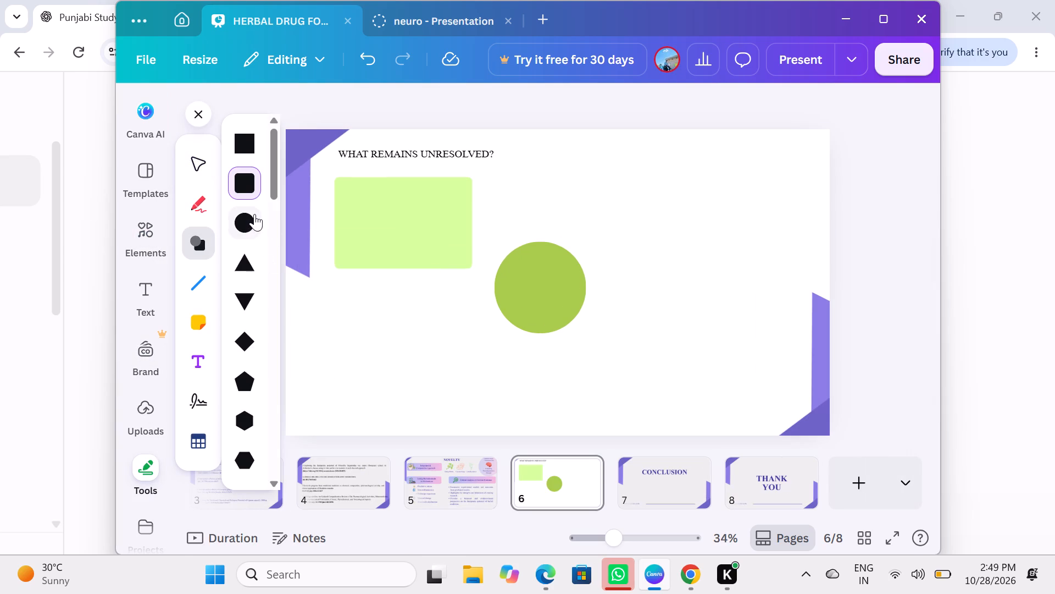
left_click(245, 181)
left_click(356, 337)
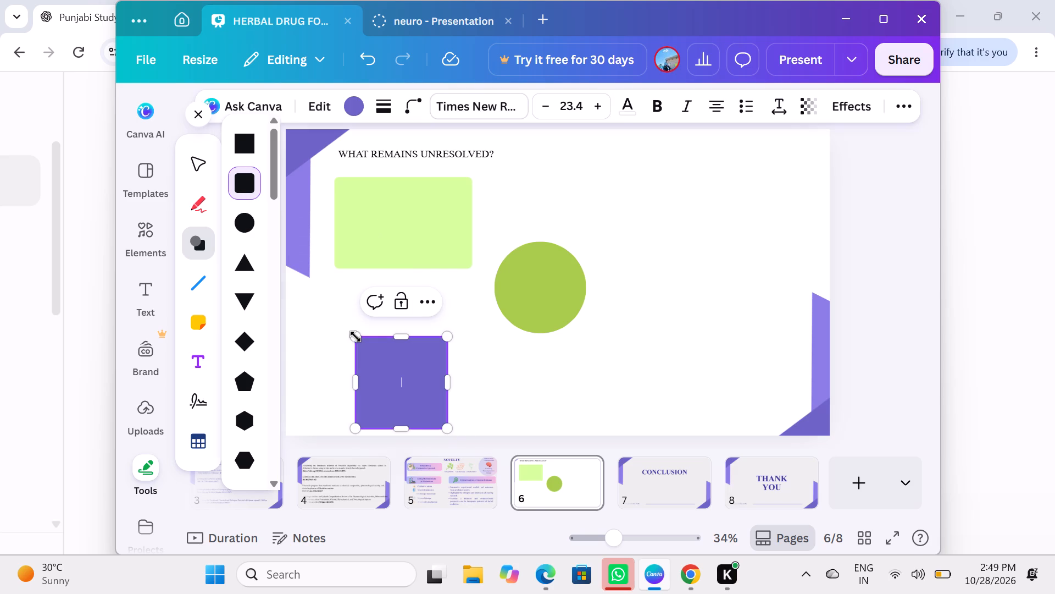
left_click(358, 106)
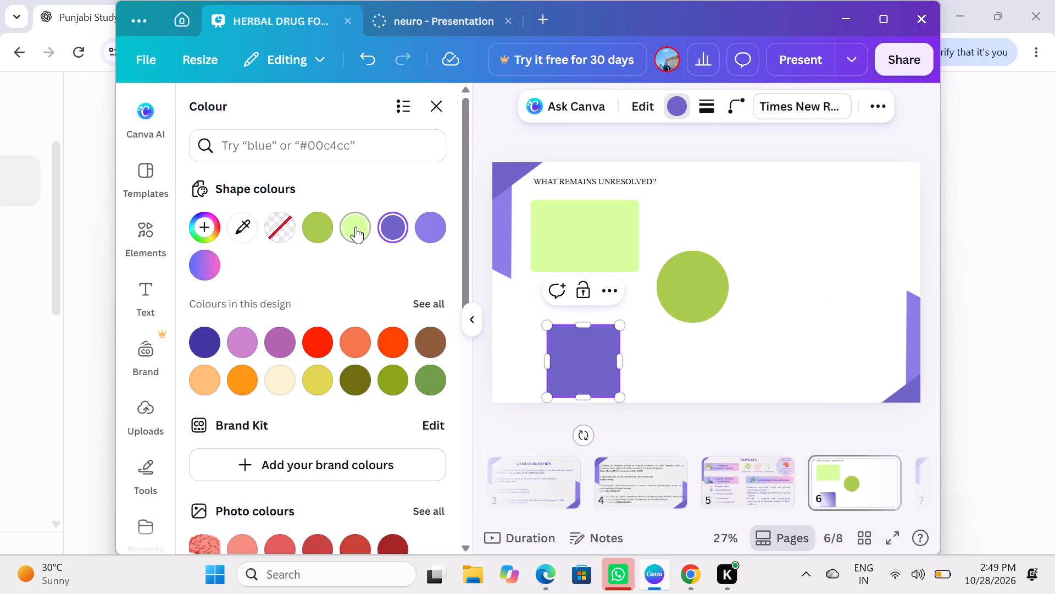
left_click(356, 227)
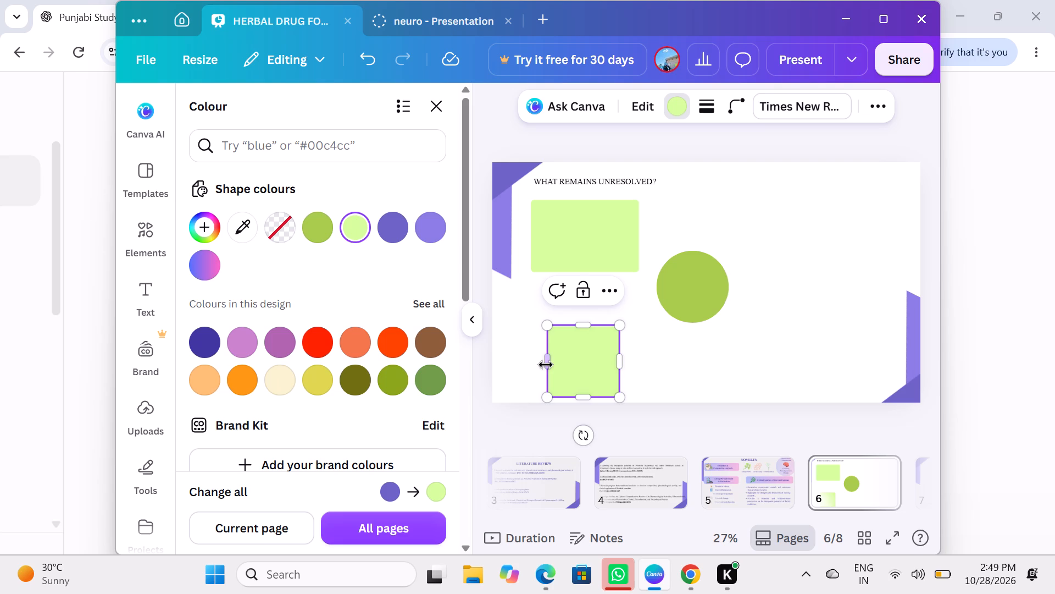
Widen the lower-left box on both sides so its edges line up with the light green box above it.
left_click_drag(543, 365, 529, 371)
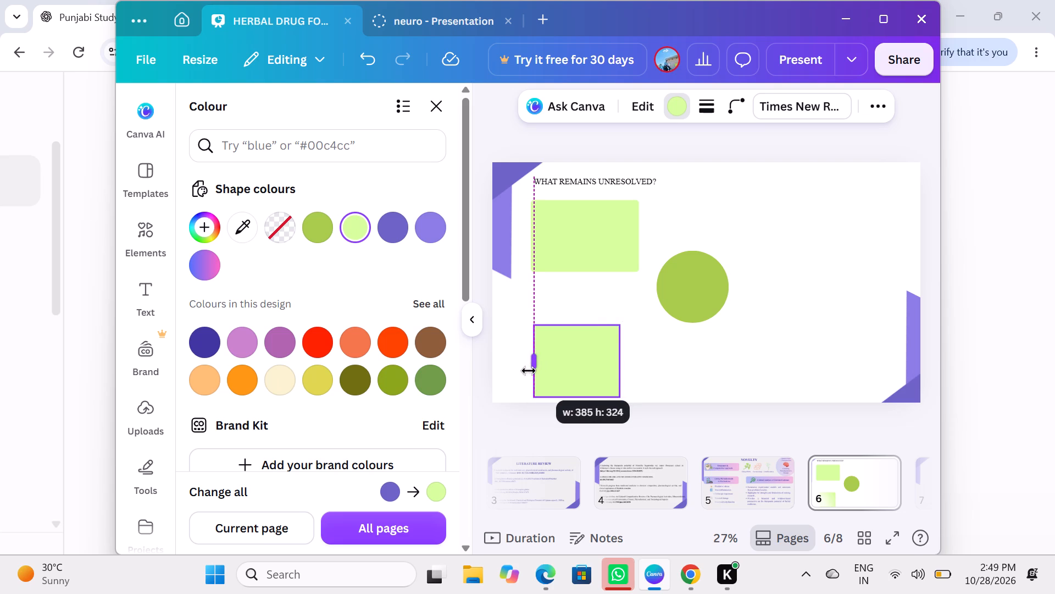
left_click_drag(529, 371, 529, 371)
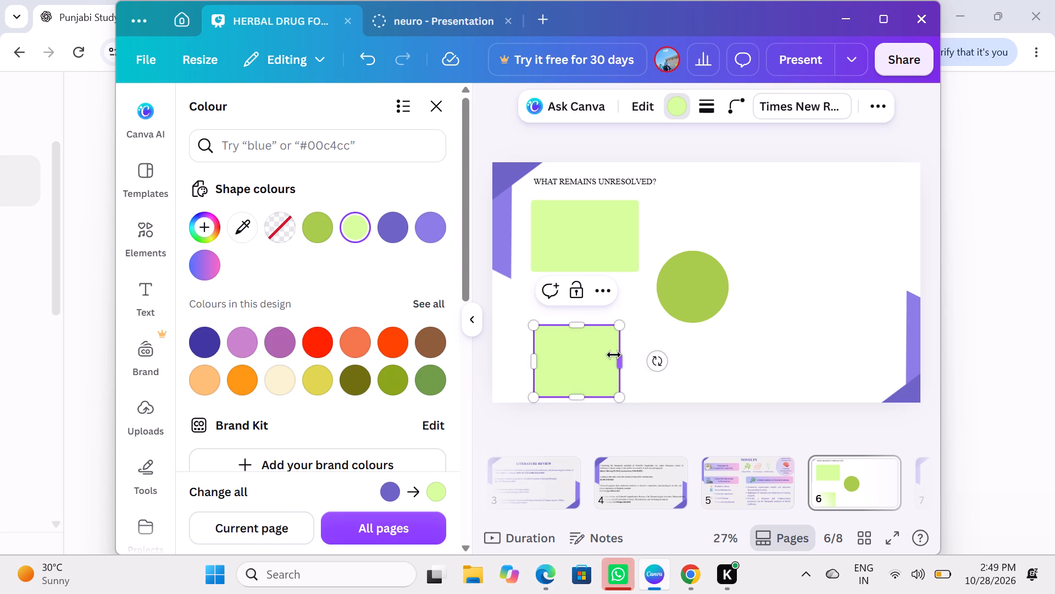
left_click_drag(621, 364, 644, 372)
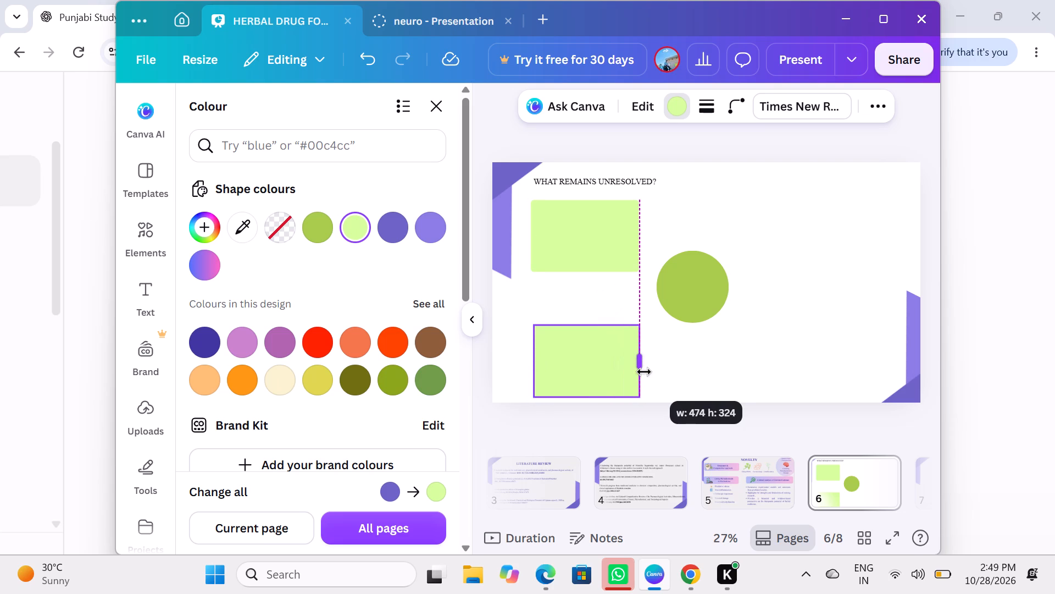
left_click_drag(644, 372, 638, 376)
left_click(710, 395)
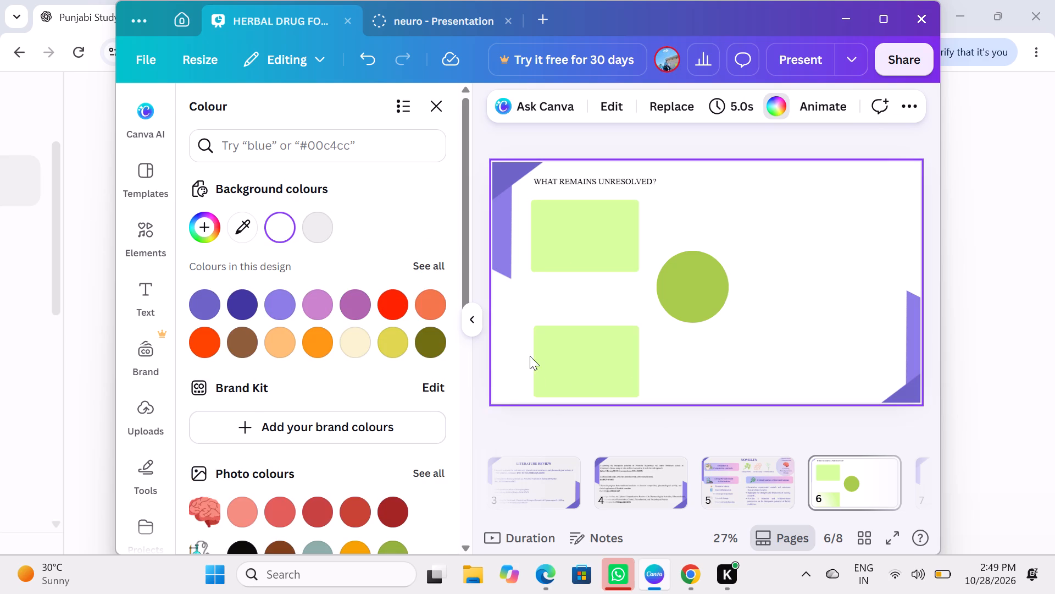
left_click_drag(534, 355, 530, 354)
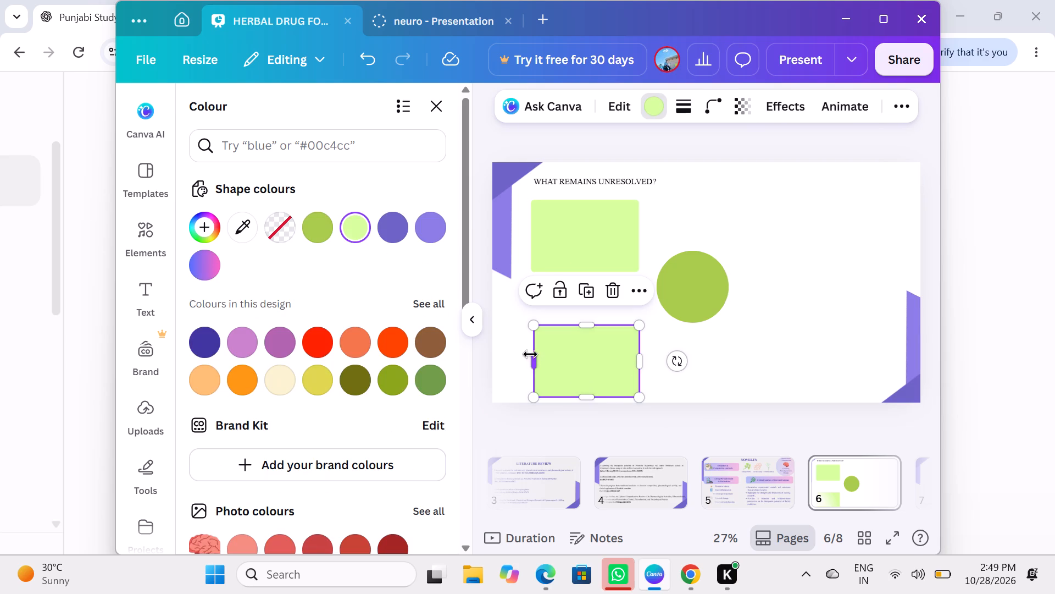
left_click_drag(530, 354, 538, 365)
left_click_drag(538, 365, 533, 367)
left_click(736, 382)
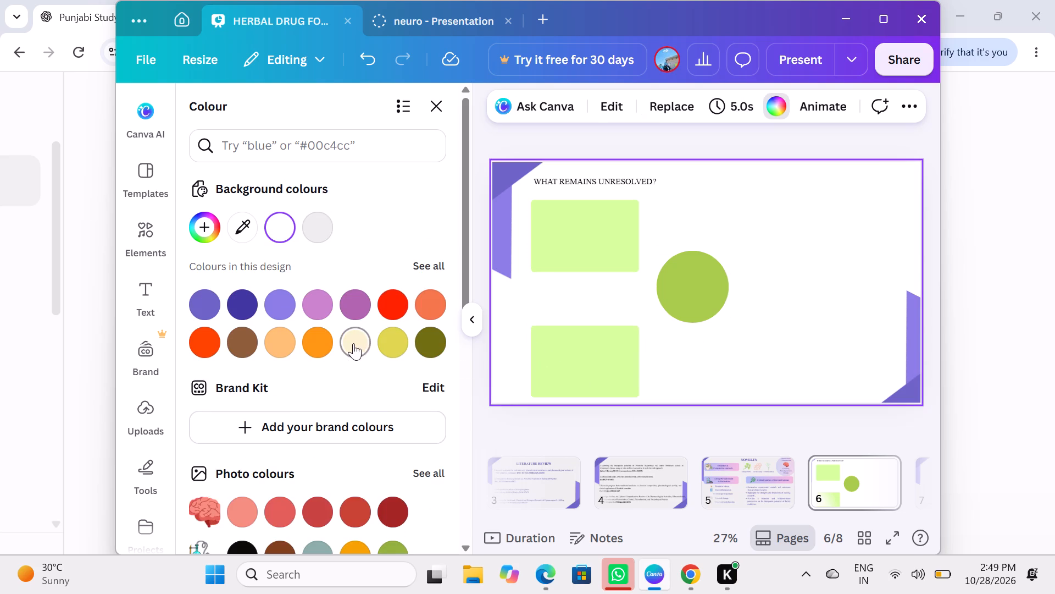
Place a third rounded square in the upper-right area of the slide, level with the upper-left box.
left_click(154, 468)
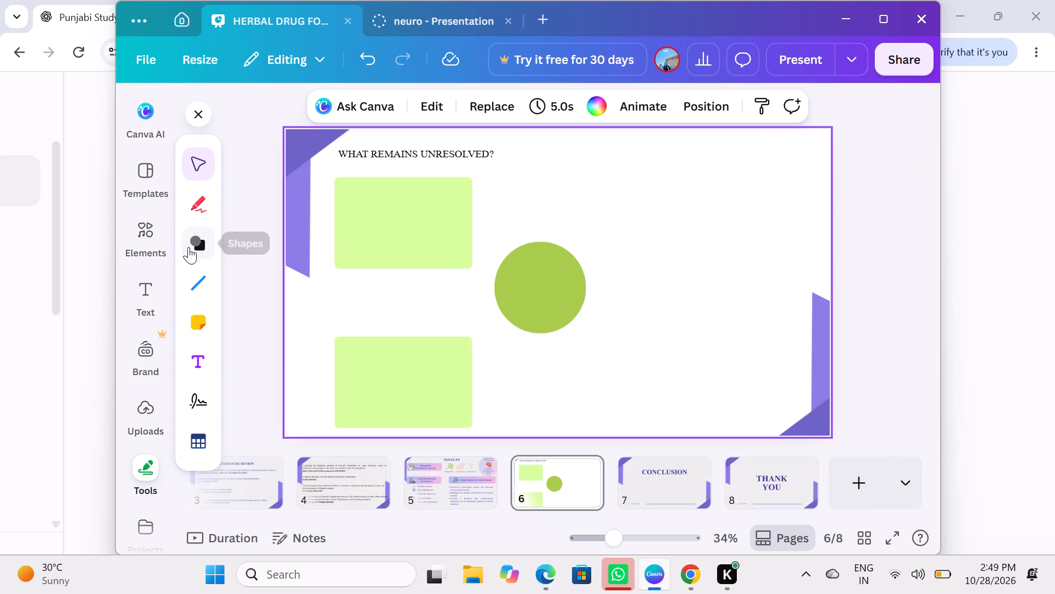
left_click(189, 247)
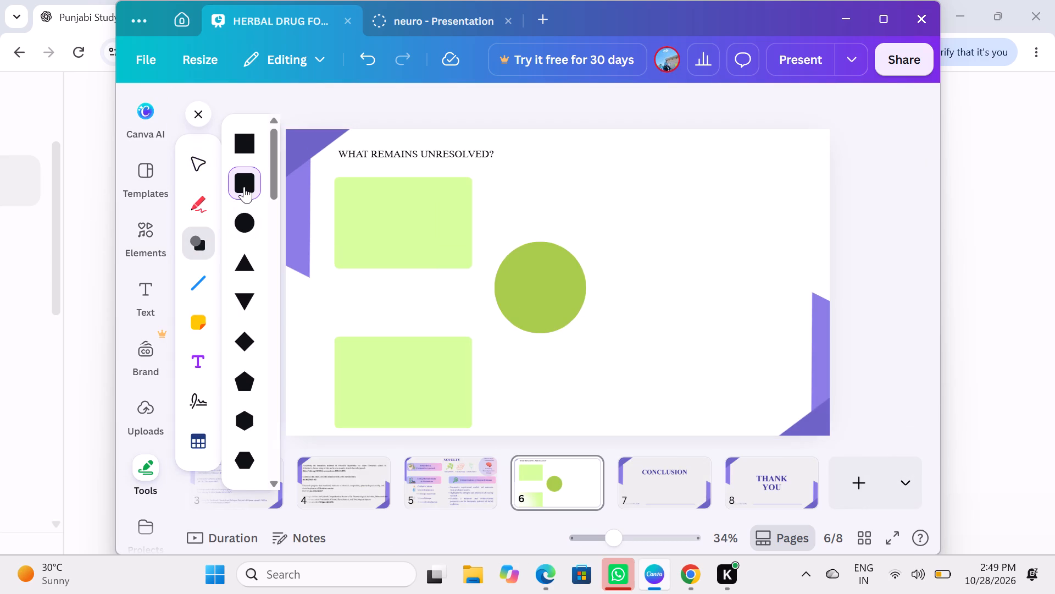
left_click(244, 186)
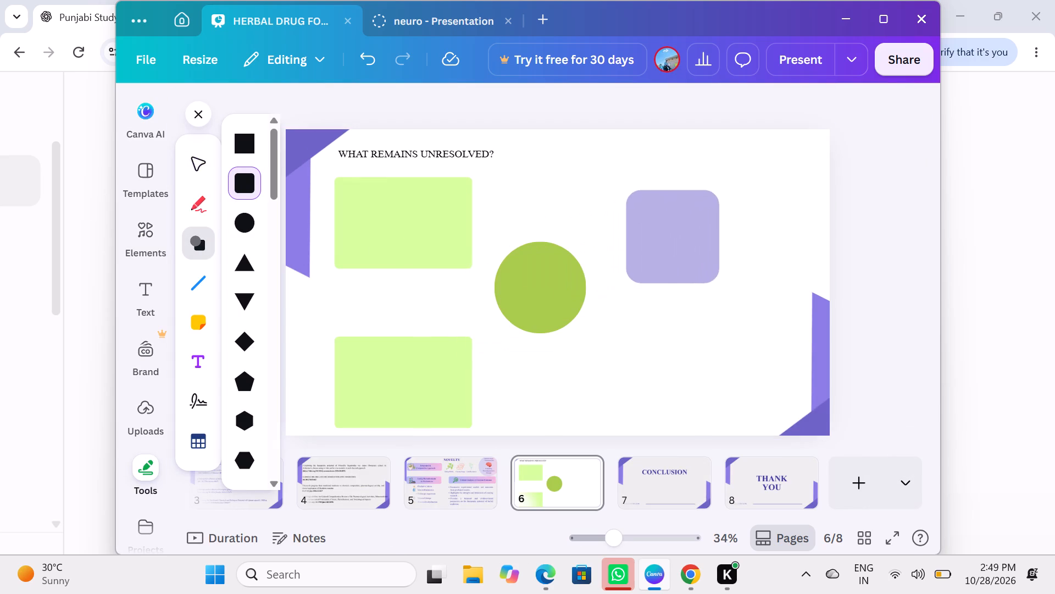
left_click(628, 189)
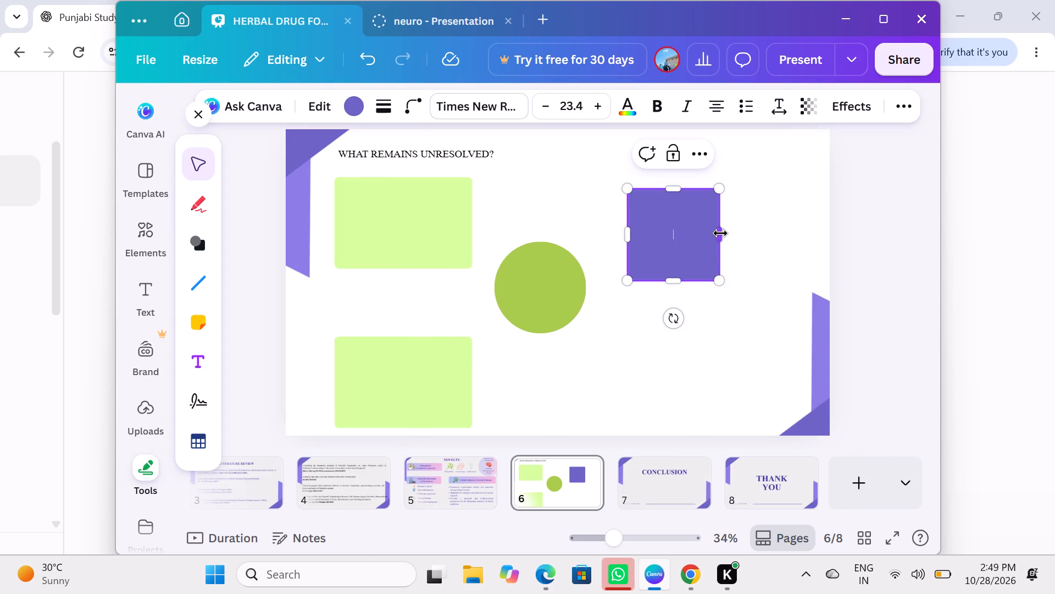
left_click_drag(670, 224, 683, 207)
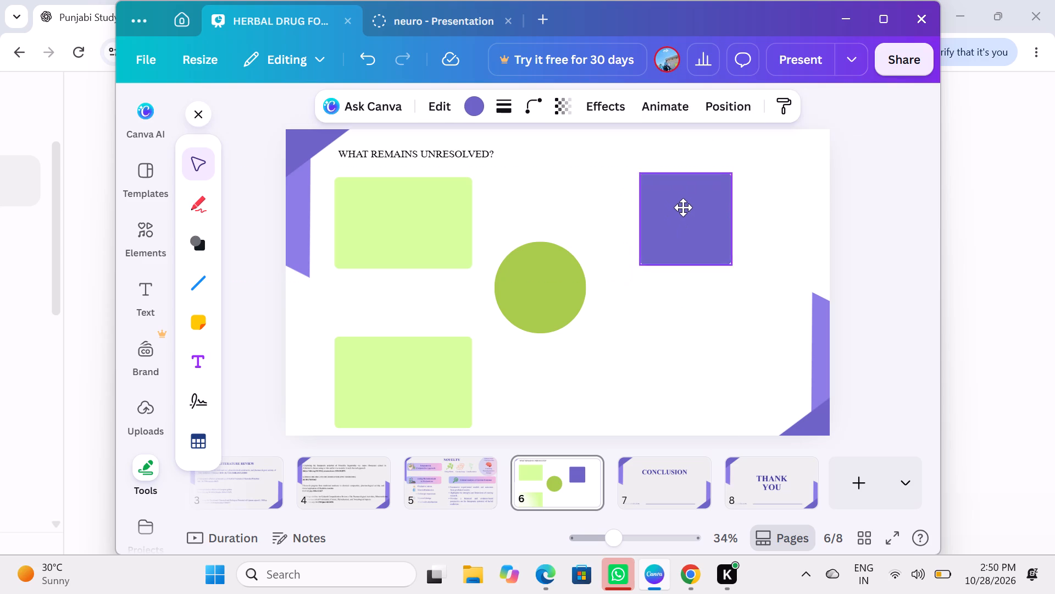
left_click_drag(683, 207, 694, 213)
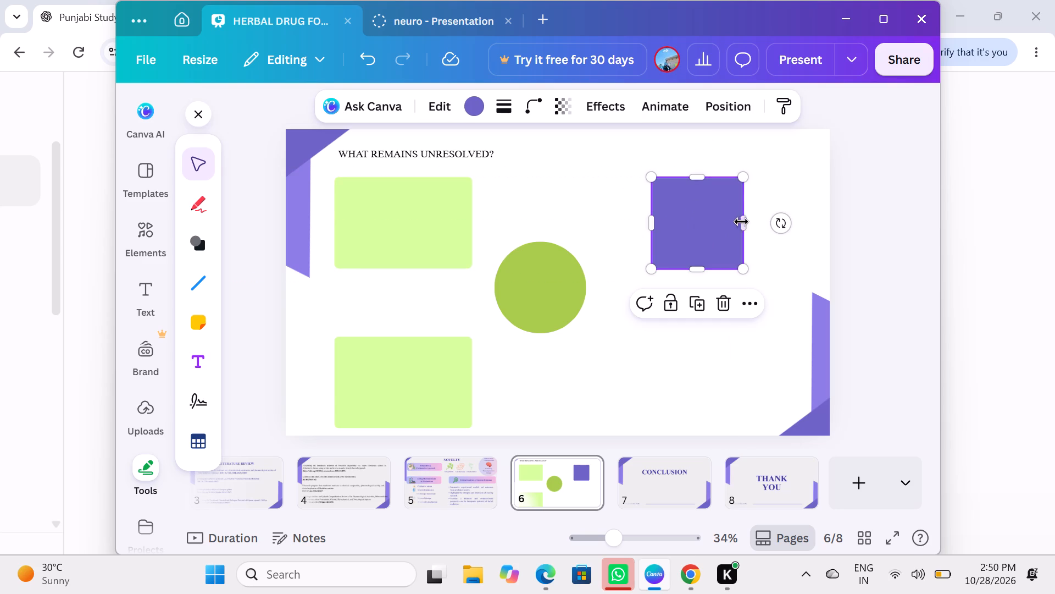
Widen the upper-right square on both sides into a rectangle and fill it with the same light green.
left_click_drag(746, 221, 786, 226)
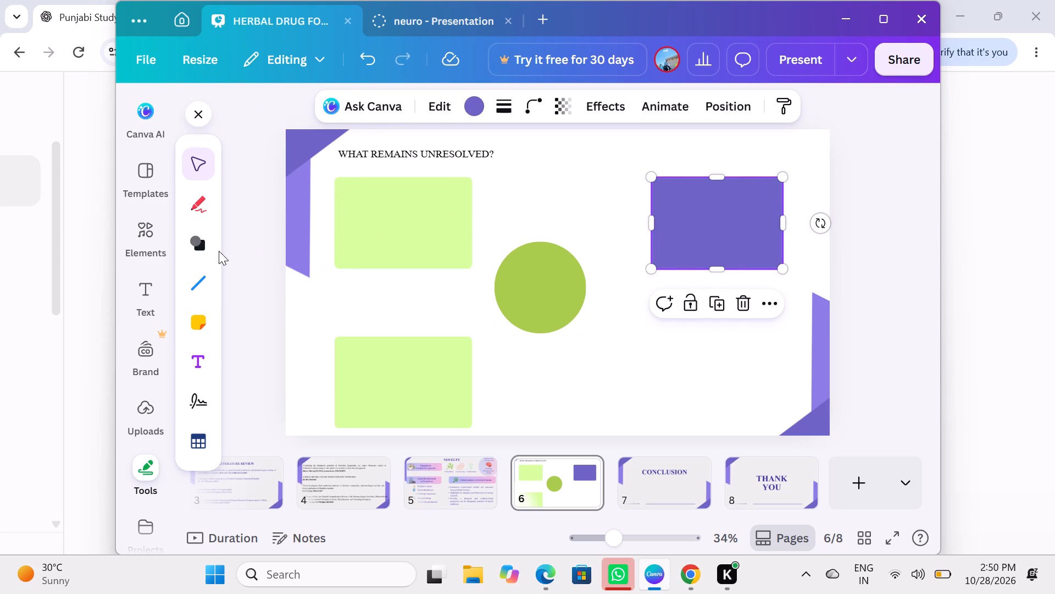
left_click(471, 106)
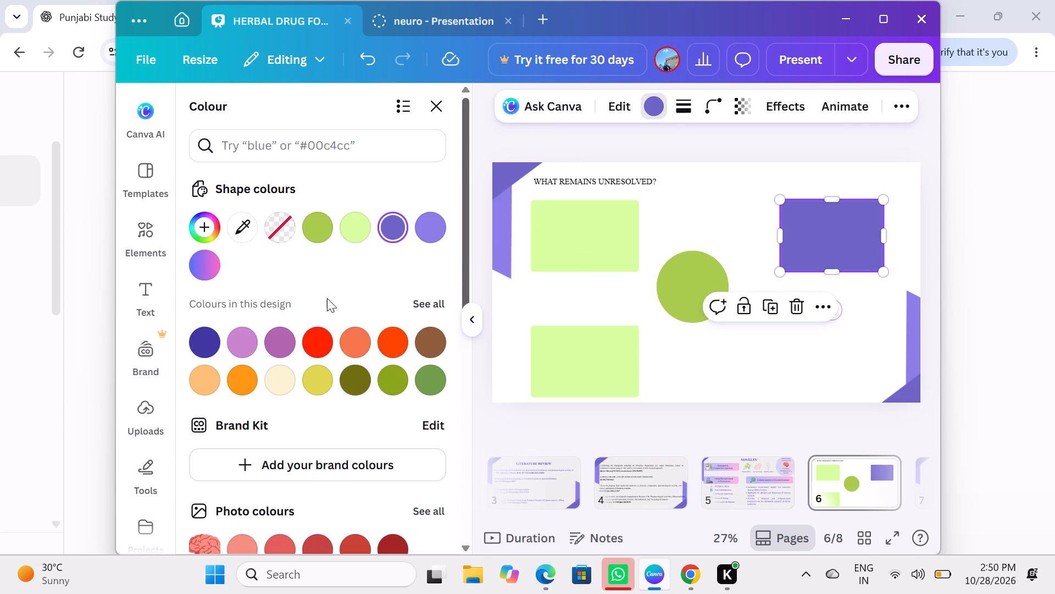
left_click(358, 217)
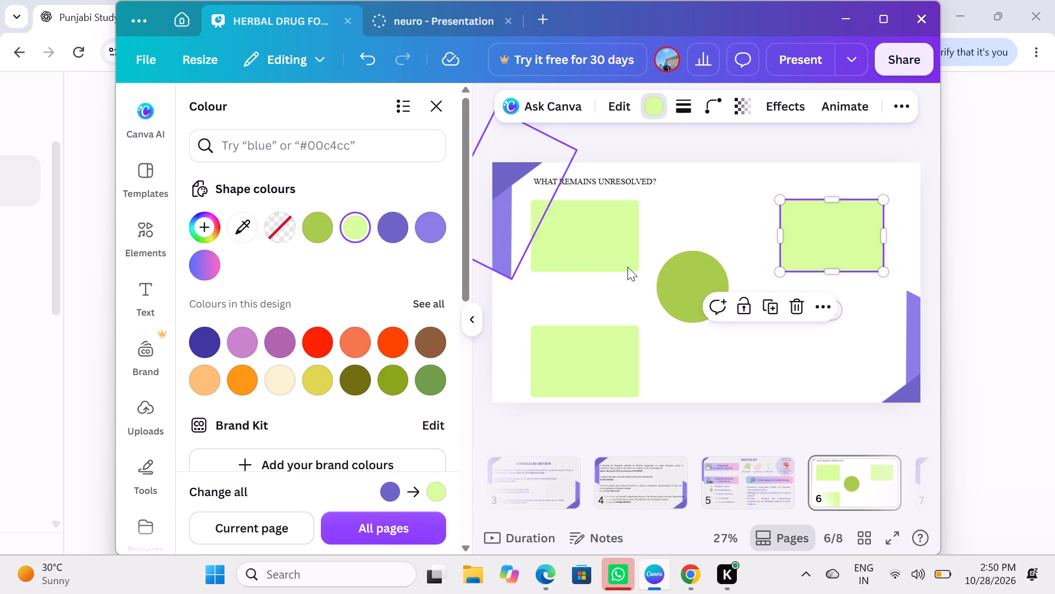
left_click_drag(776, 232, 760, 238)
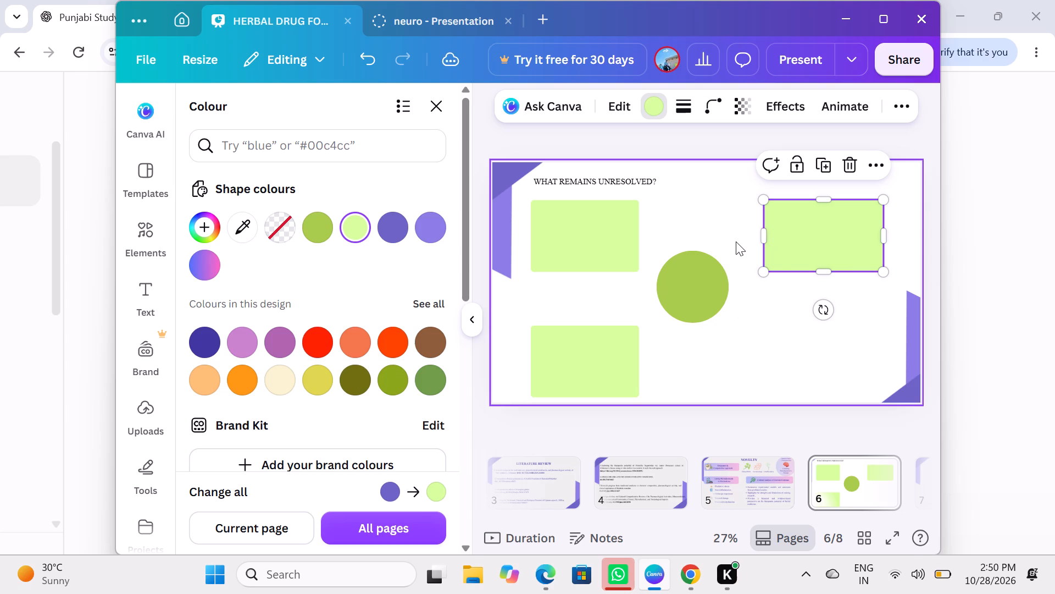
left_click(736, 241)
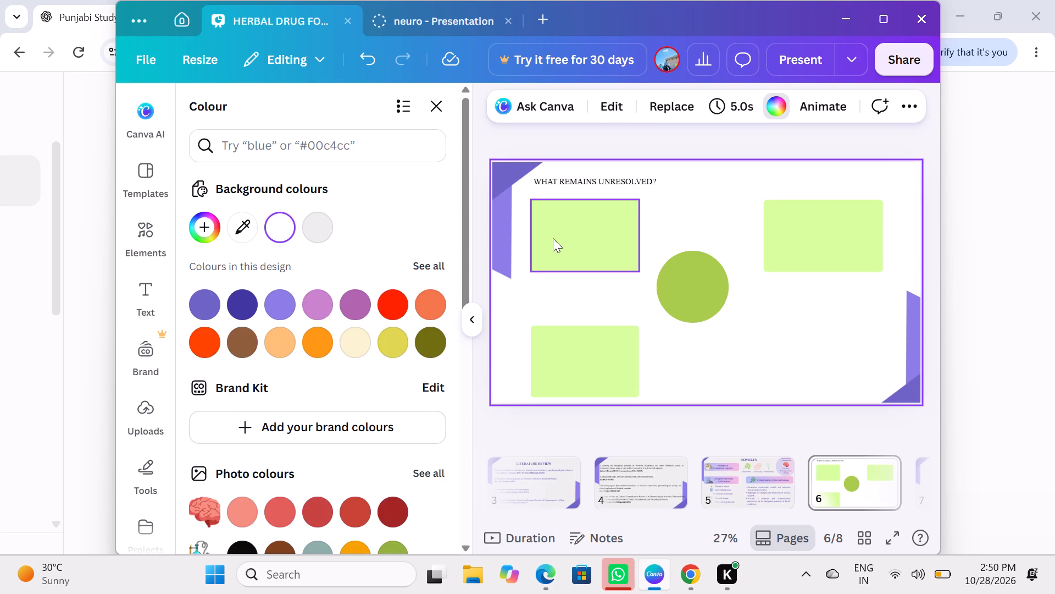
Place a fourth rounded square in the lower-right area of the slide and fill it with the same light green.
left_click(558, 288)
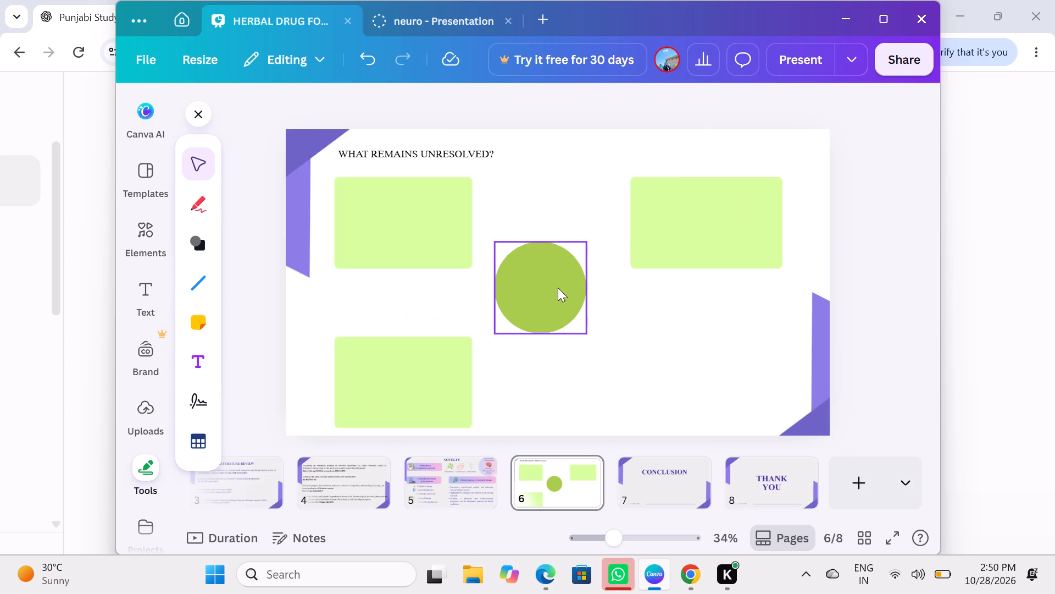
left_click(204, 244)
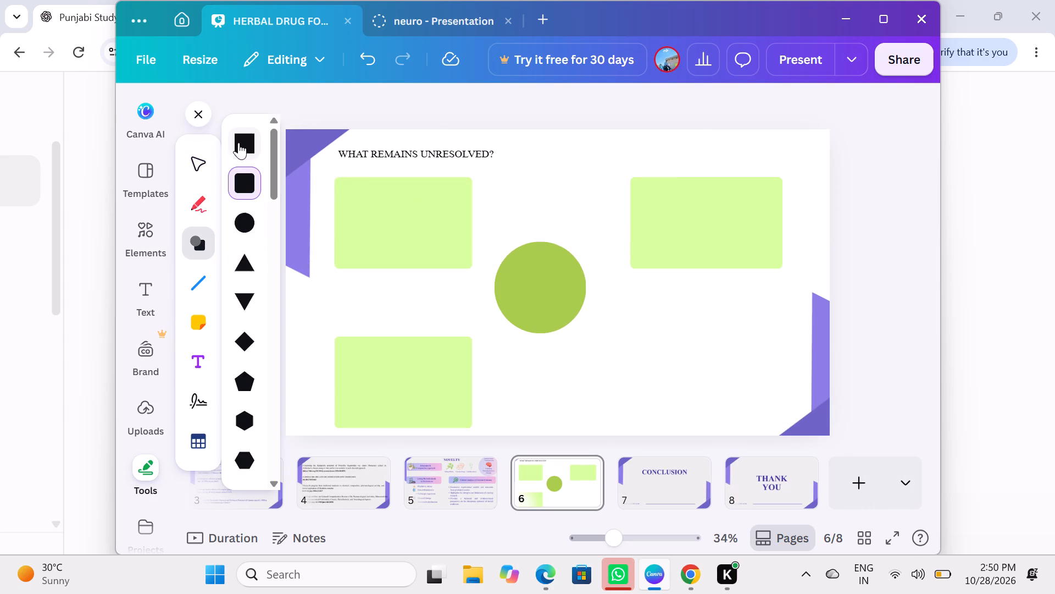
left_click(244, 181)
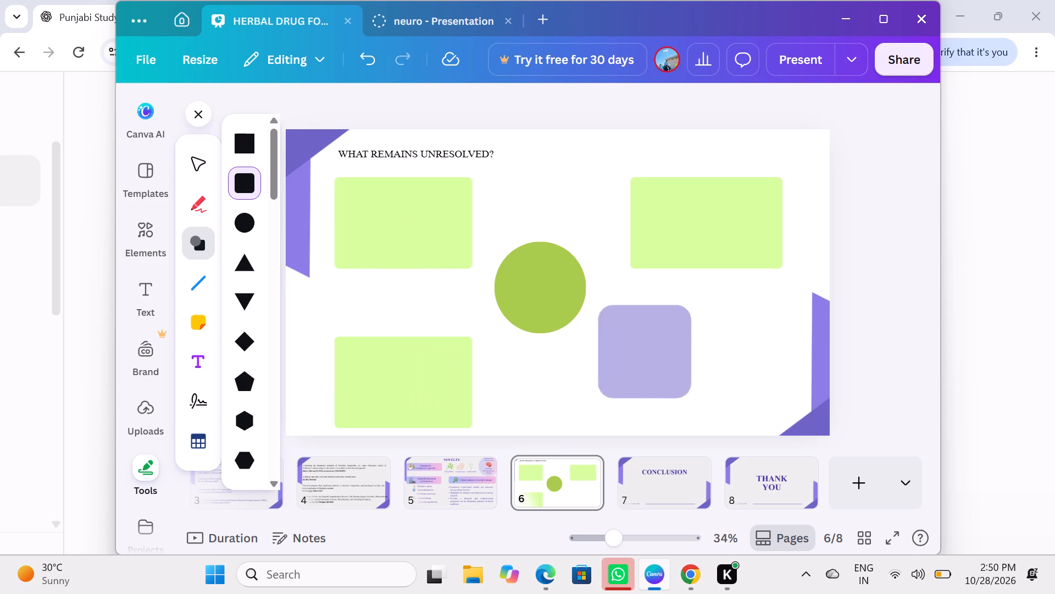
left_click(660, 332)
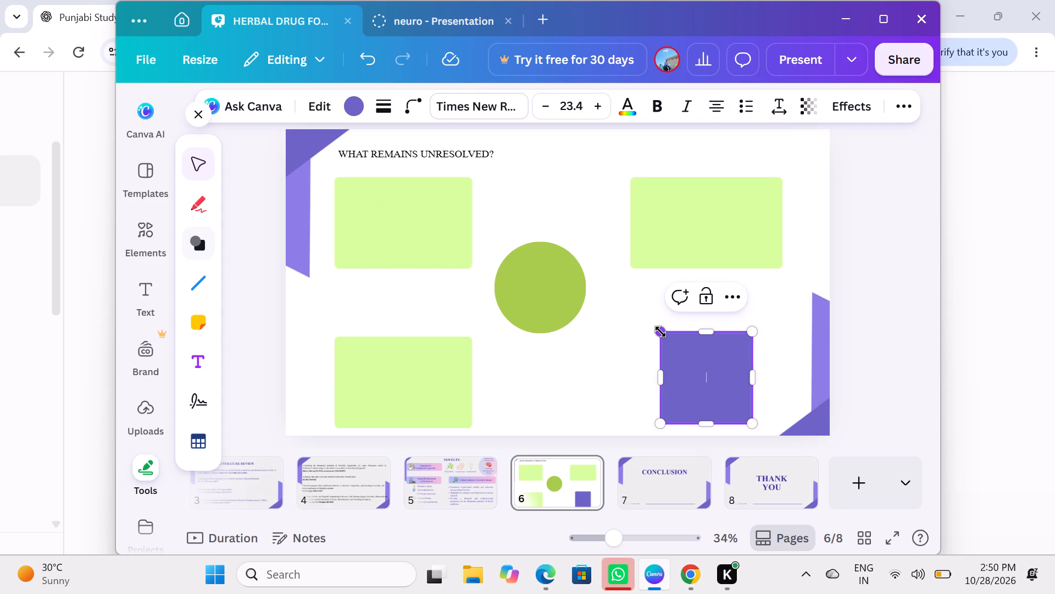
left_click(358, 107)
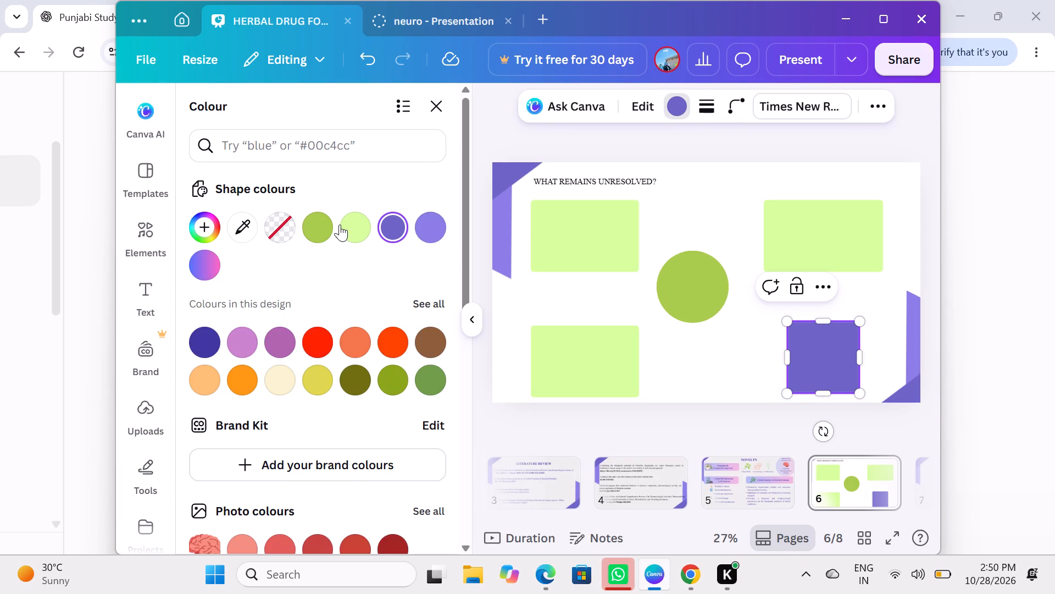
left_click(351, 226)
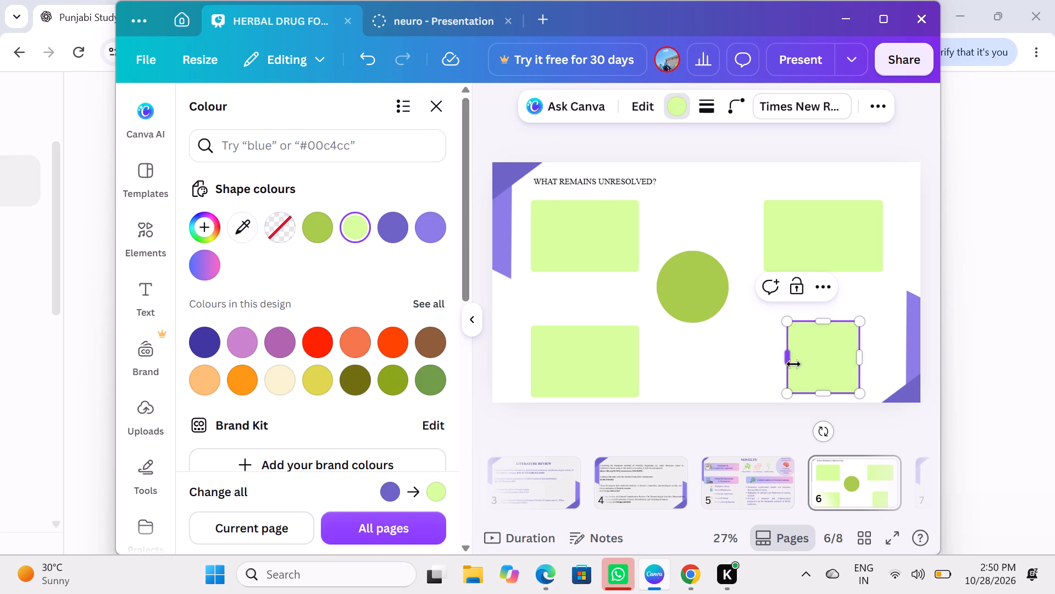
Widen the lower-right box on both sides to match the box above it, with its bottom edge level with the lower-left box.
left_click_drag(790, 353, 770, 373)
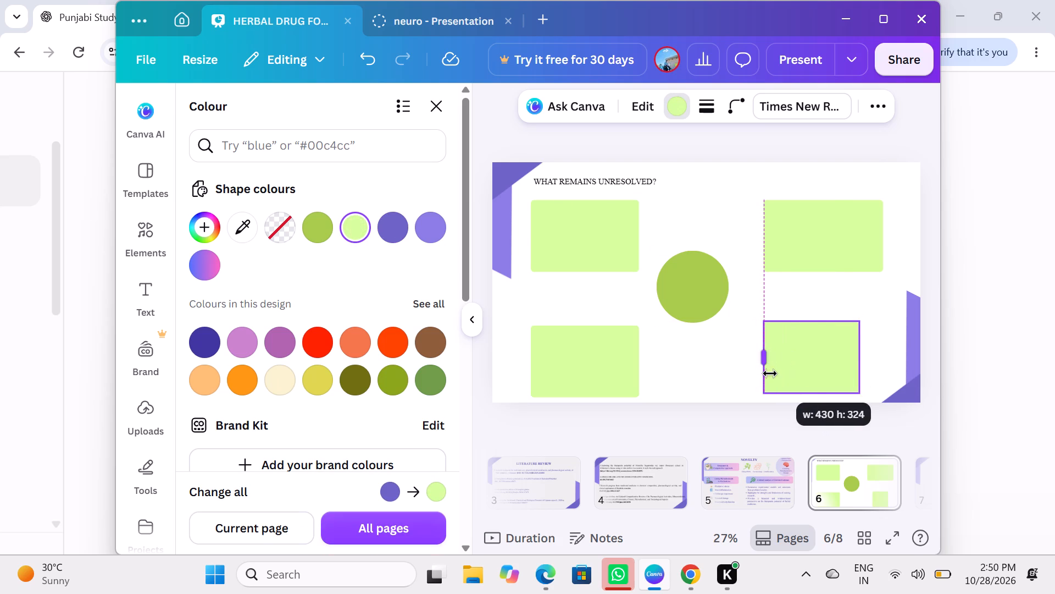
left_click(818, 397)
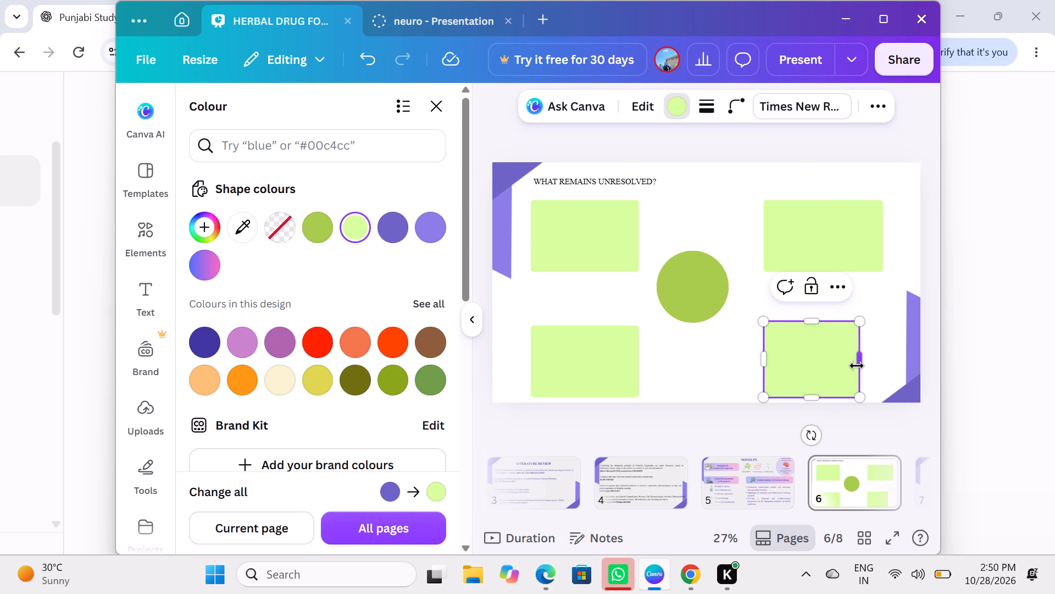
left_click_drag(857, 365, 886, 361)
left_click(739, 239)
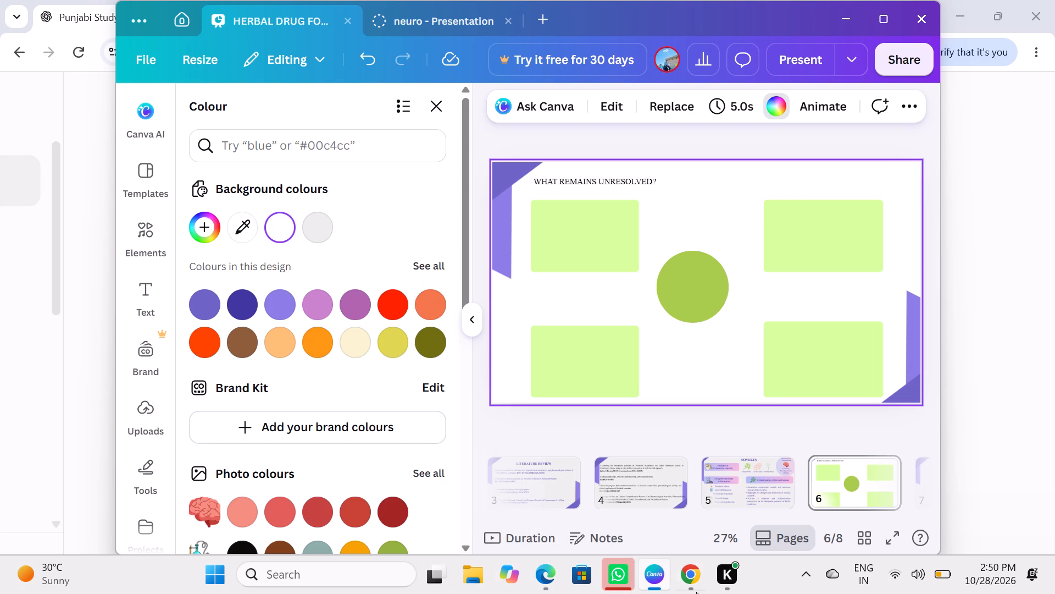
Check the "What Remains Unresolved?" reference infographic in Chrome, then add a text box at the upper-left green box in Canva.
left_click(689, 566)
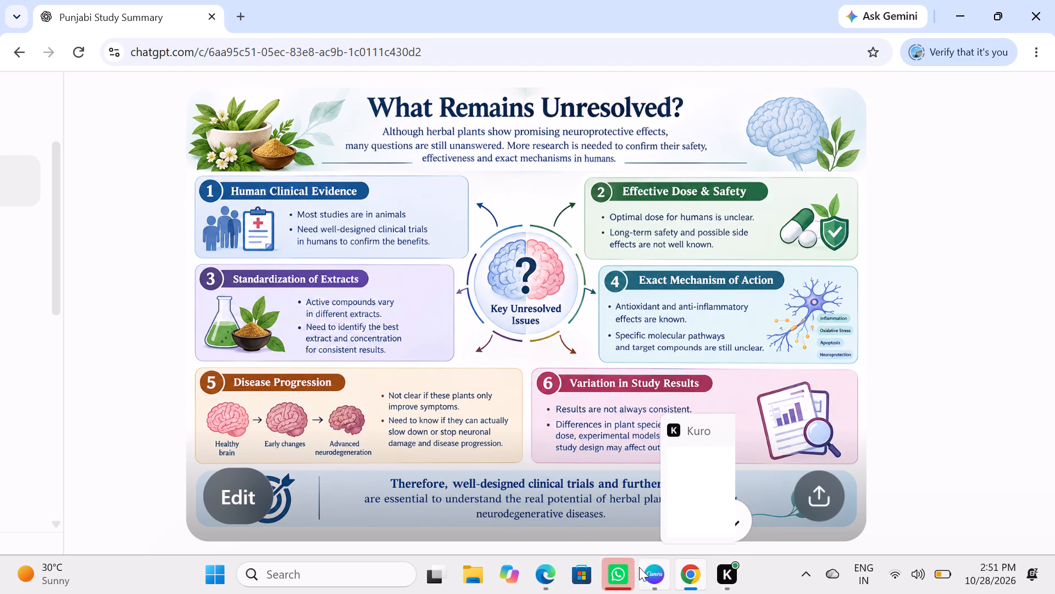
left_click(653, 570)
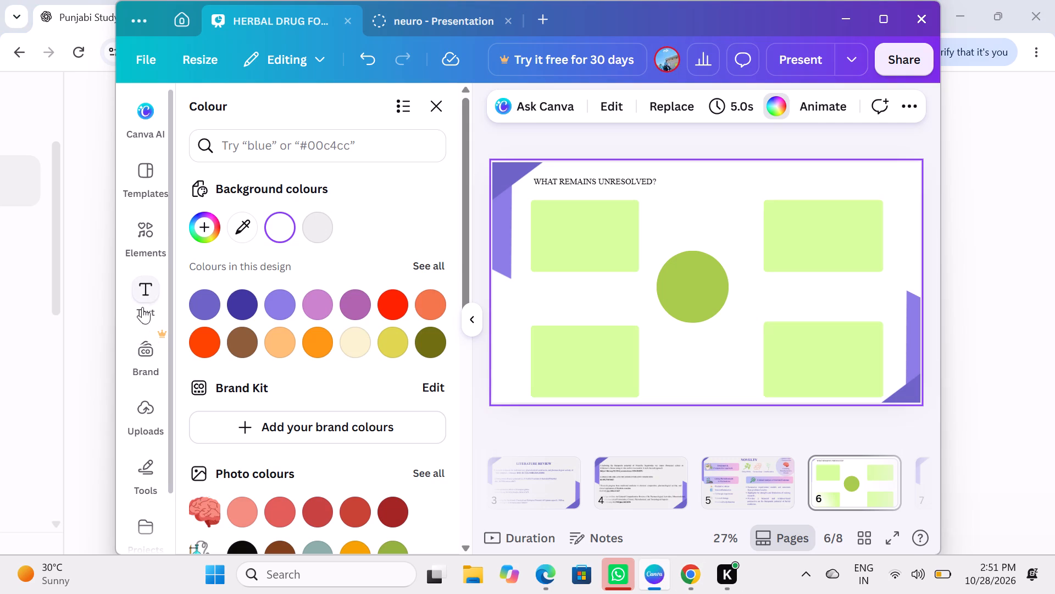
left_click(147, 285)
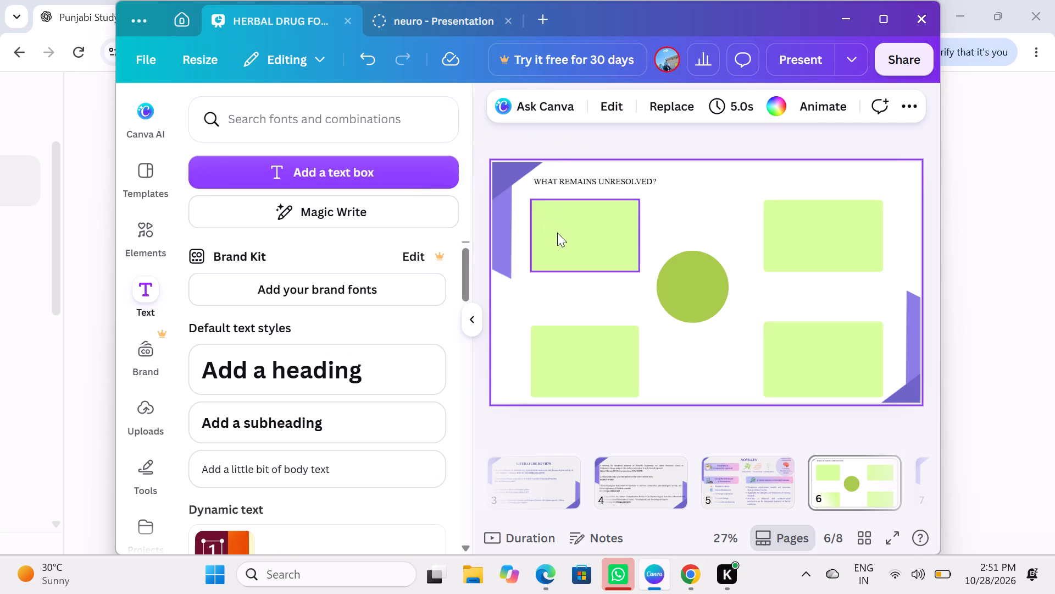
left_click(399, 179)
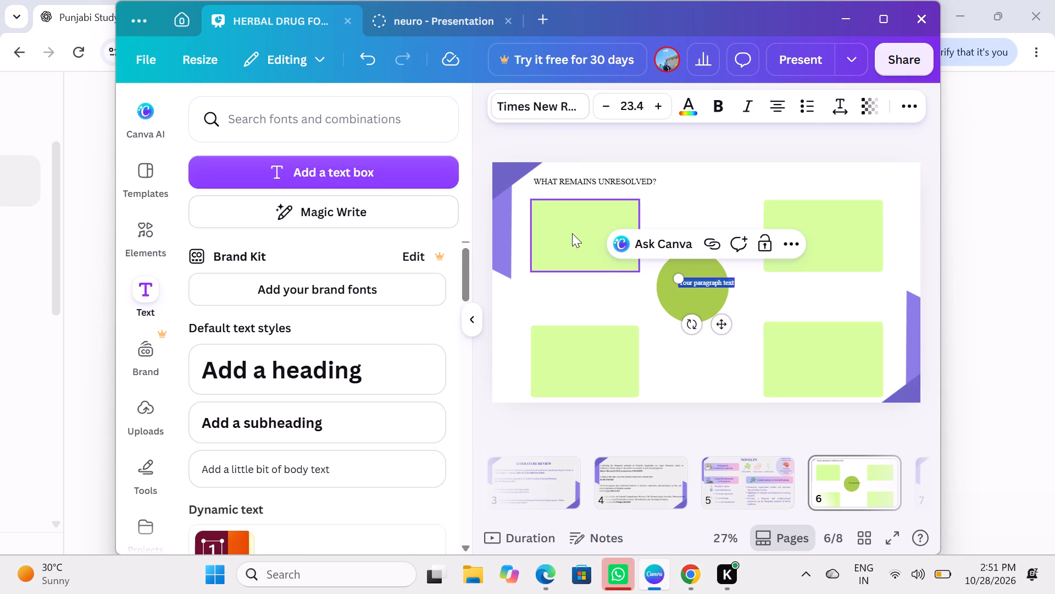
left_click(571, 214)
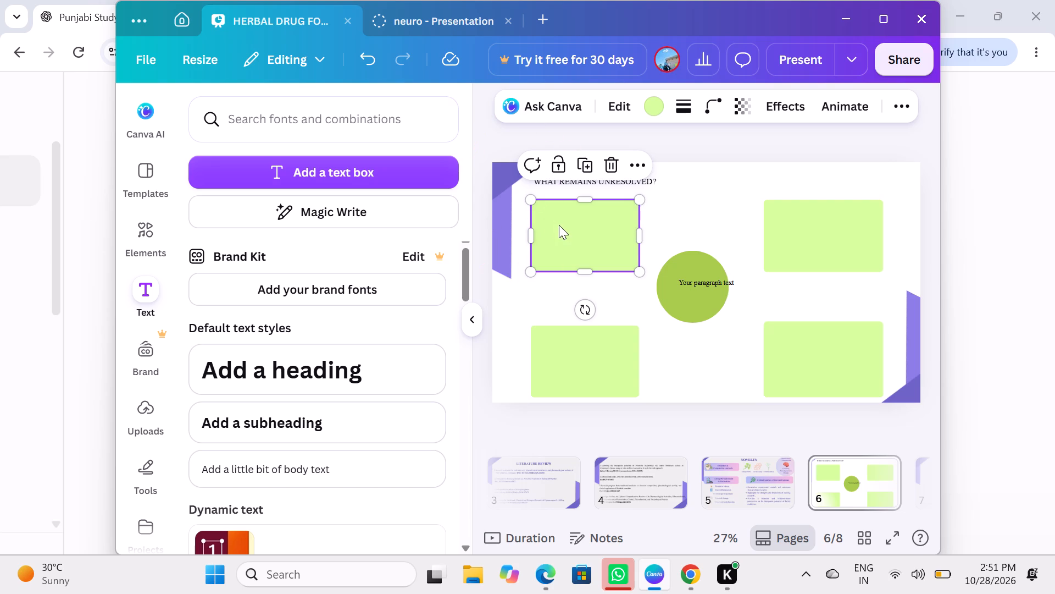
left_click(415, 174)
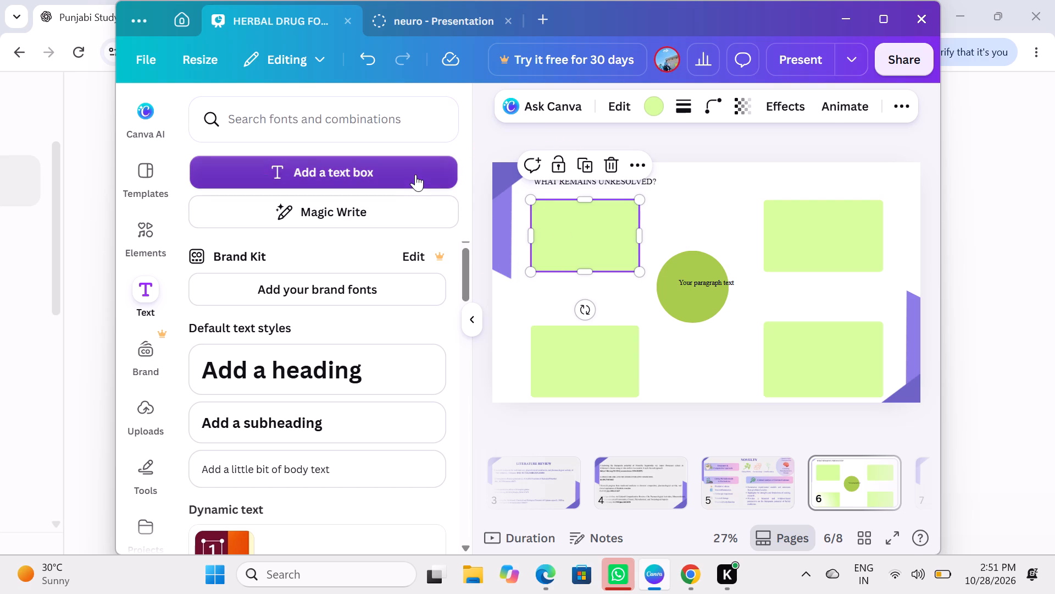
left_click(591, 278)
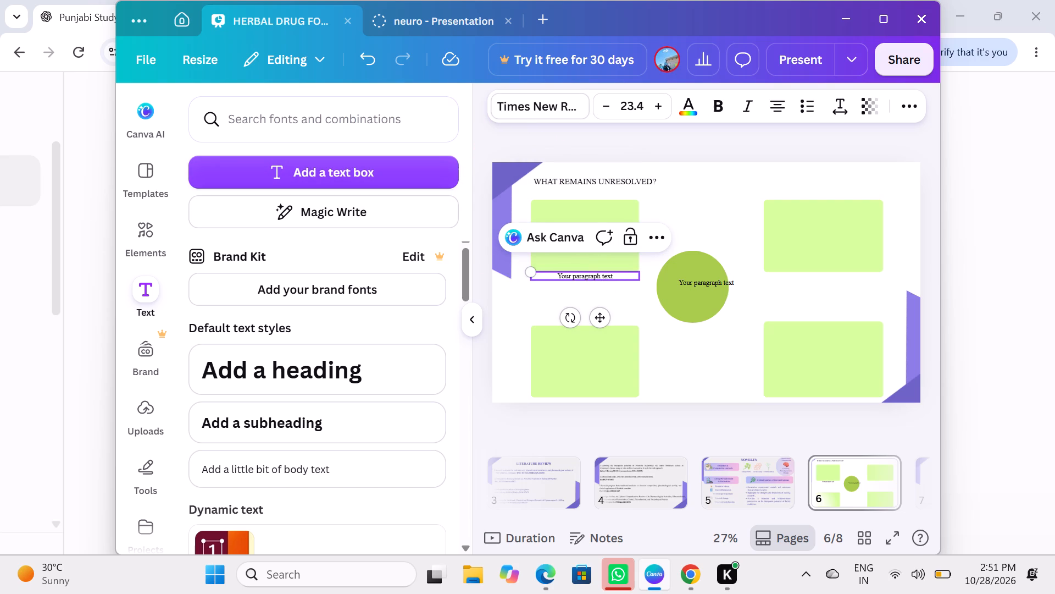
Replace the placeholder text under the upper-left green box with the heading "DISEASE PROGRESSION".
left_click(614, 275)
key("BackSpace")
key("BackSpace")
key("BackSpace")
key("BackSpace")
key("BackSpace")
key("BackSpace")
key("BackSpace")
key("BackSpace")
key("BackSpace")
key("BackSpace")
key("BackSpace")
key("BackSpace")
key("BackSpace")
key("BackSpace")
key("BackSpace")
key("BackSpace")
key("BackSpace")
key("BackSpace")
key("BackSpace")
key("BackSpace")
type("disease")
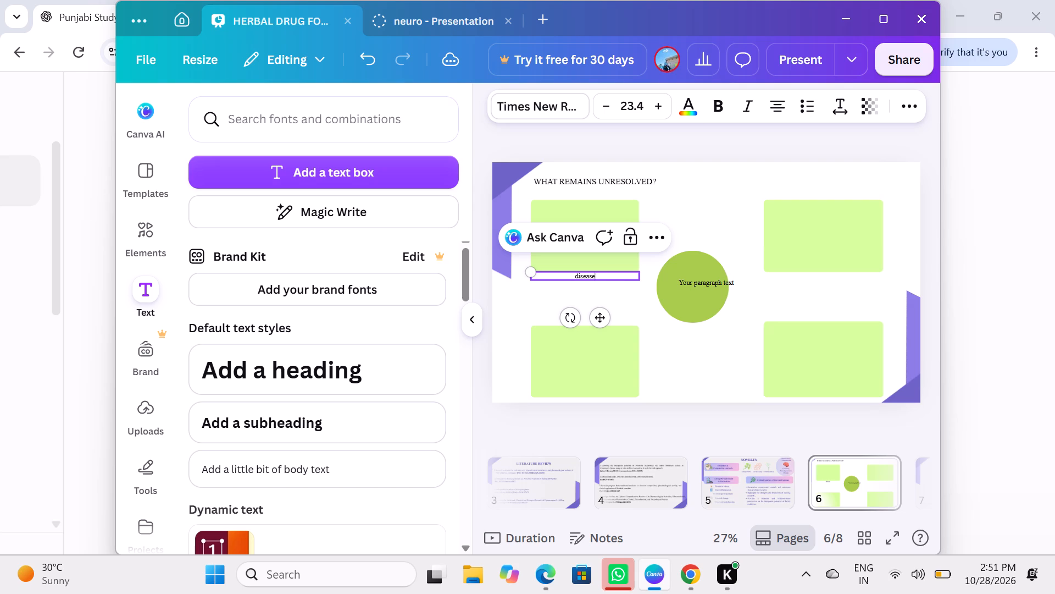
key("BackSpace")
key("BackSpace")
key("BackSpace")
key("BackSpace")
key("BackSpace")
key("BackSpace")
key("BackSpace")
key("BackSpace")
key("BackSpace")
type("DISEASE")
key("space")
type("PROGRESSION")
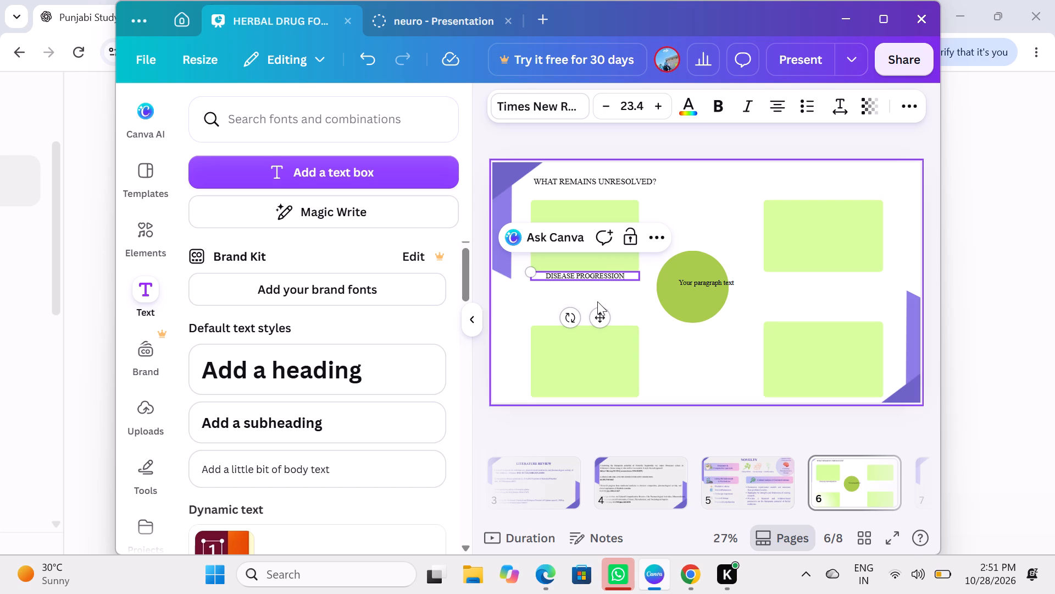
Move the "DISEASE PROGRESSION" heading up to the top edge of the upper-left green box, centred on it.
left_click_drag(599, 310, 598, 264)
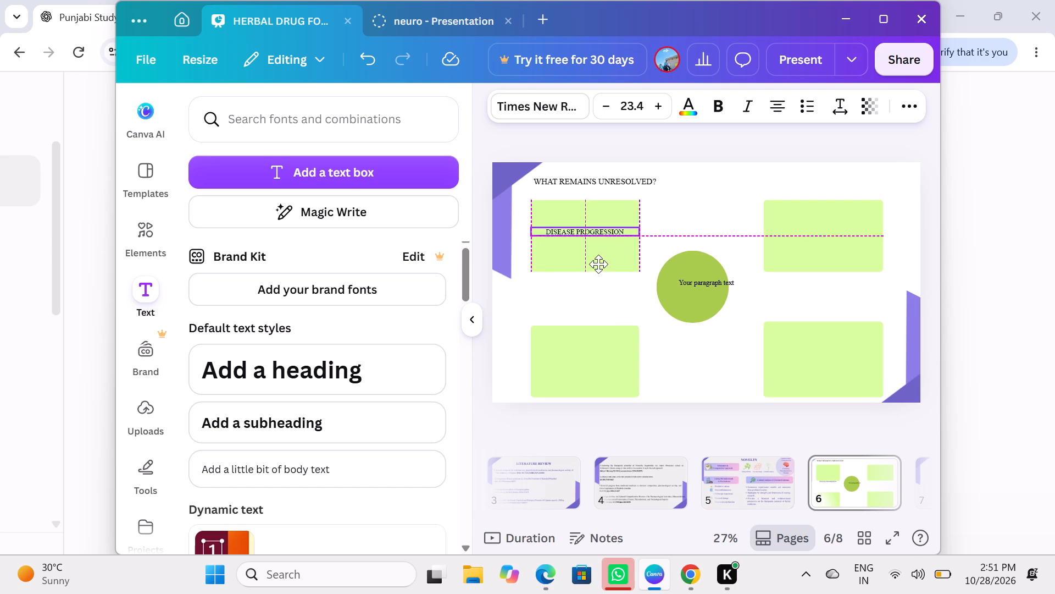
left_click_drag(598, 264, 597, 240)
left_click(632, 296)
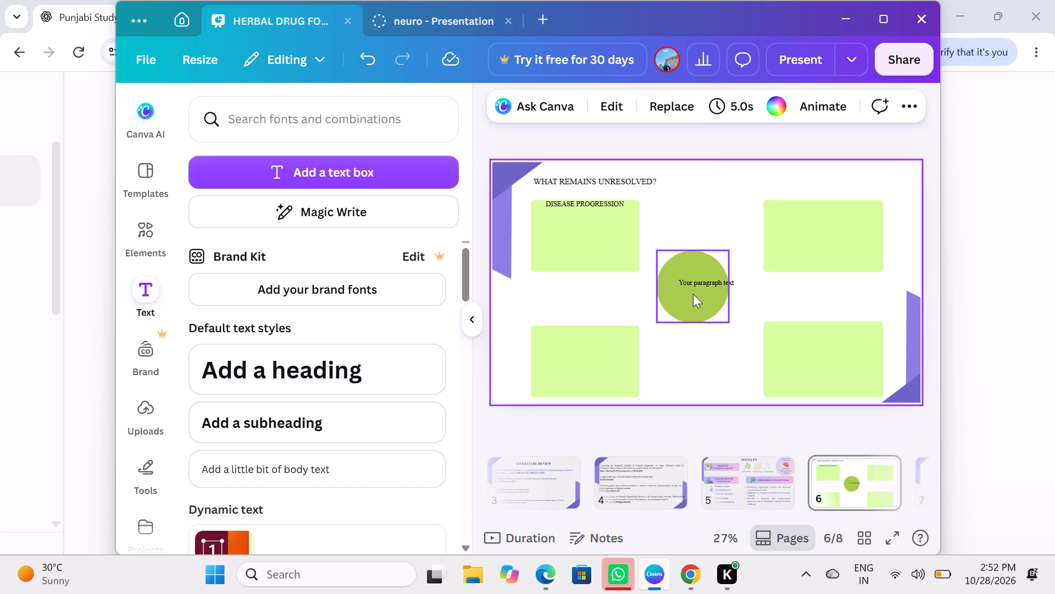
Clear the leftover "Your paragraph text" box from the central green circle by moving it off the slide onto page 5.
key("BackSpace")
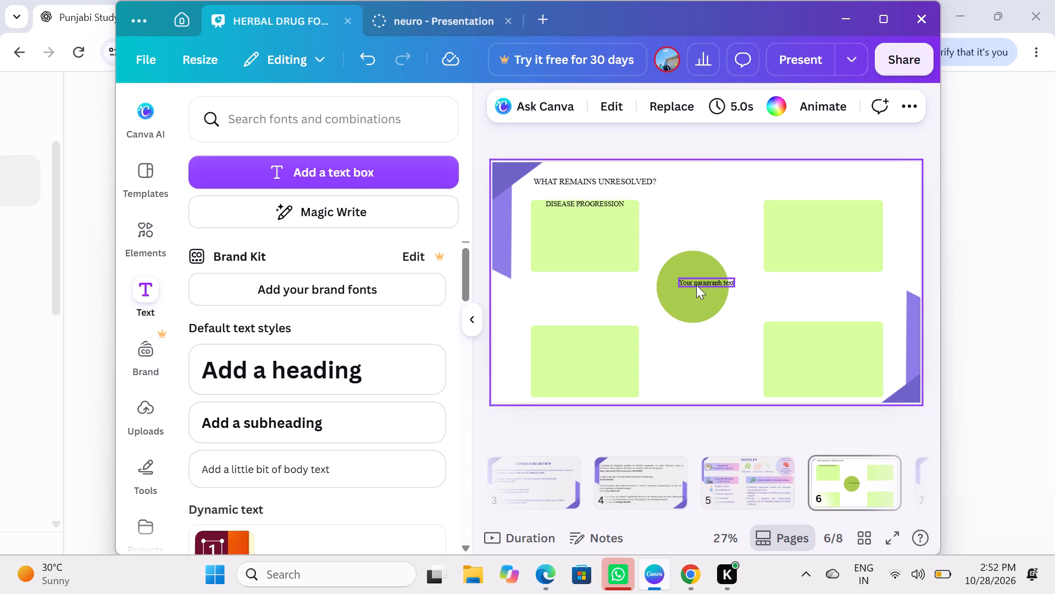
key("BackSpace")
left_click_drag(703, 279, 707, 324)
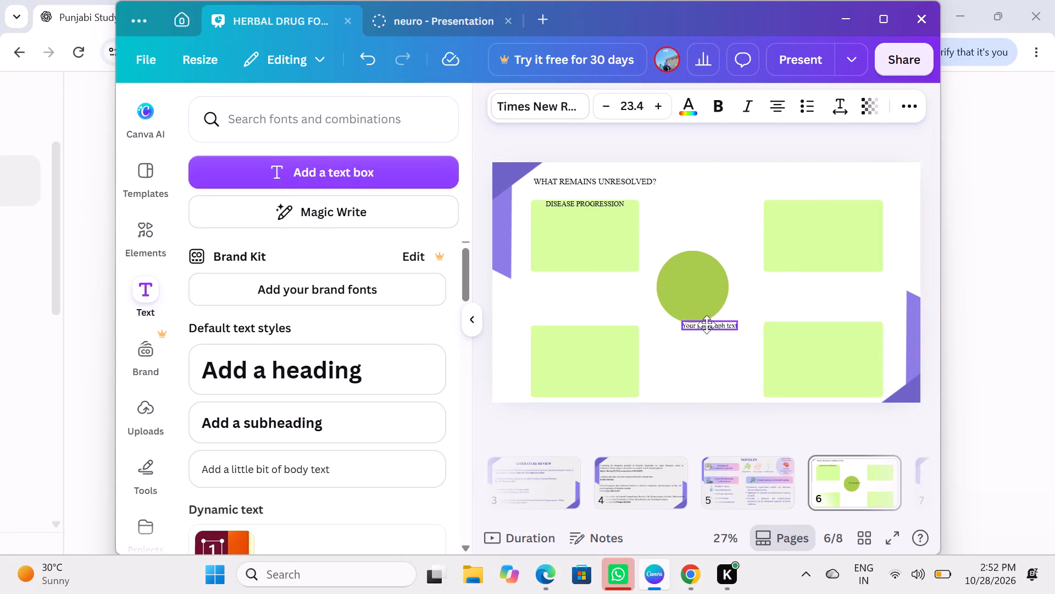
left_click_drag(707, 324, 701, 509)
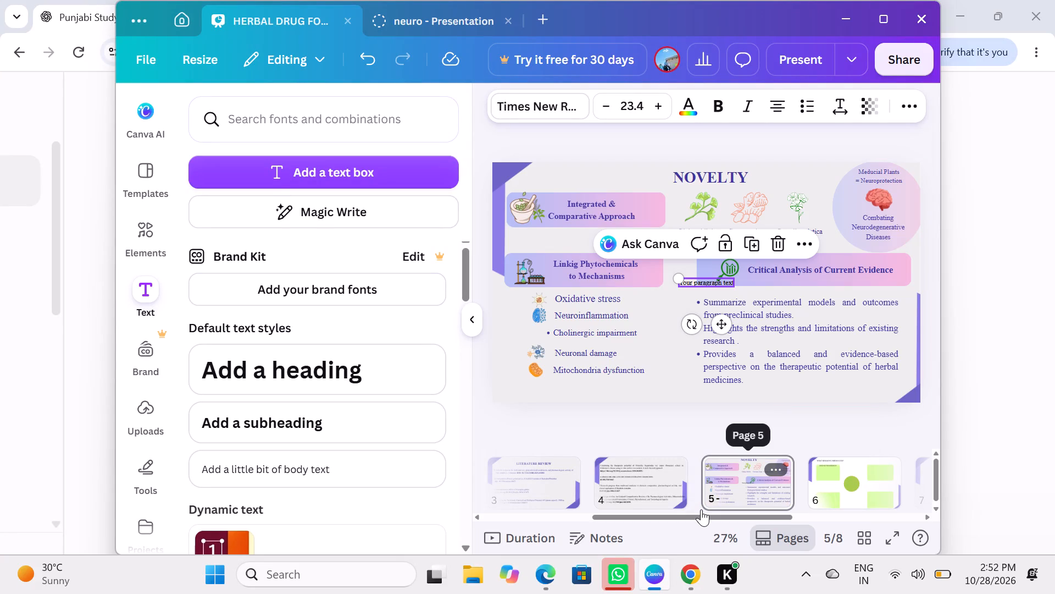
Move the gradient bar behind "Critical Analysis of Current Evidence" off the Novelty slide.
left_click_drag(706, 275, 875, 421)
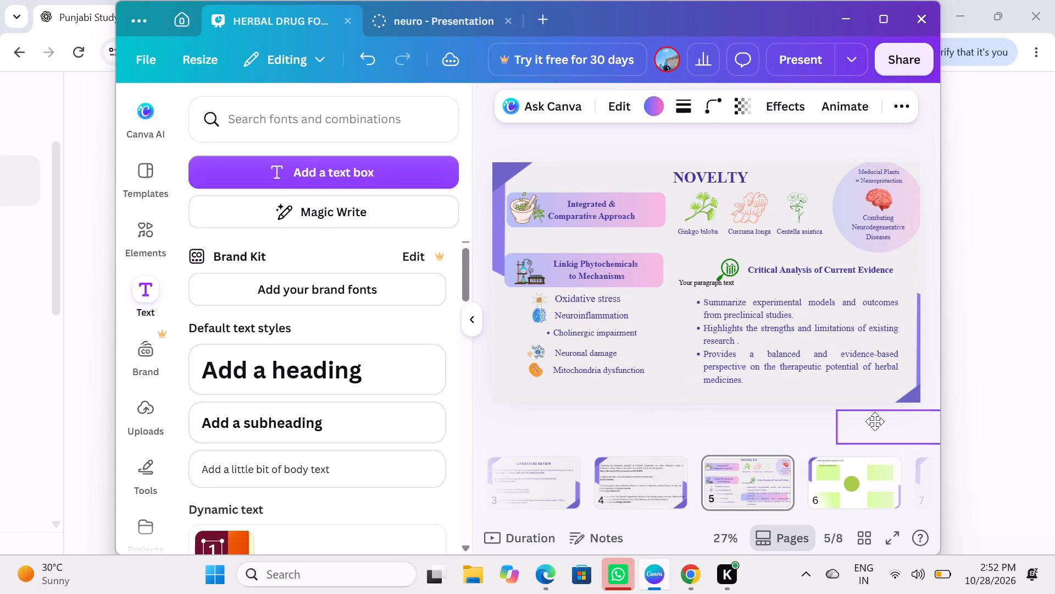
left_click_drag(875, 421, 1054, 371)
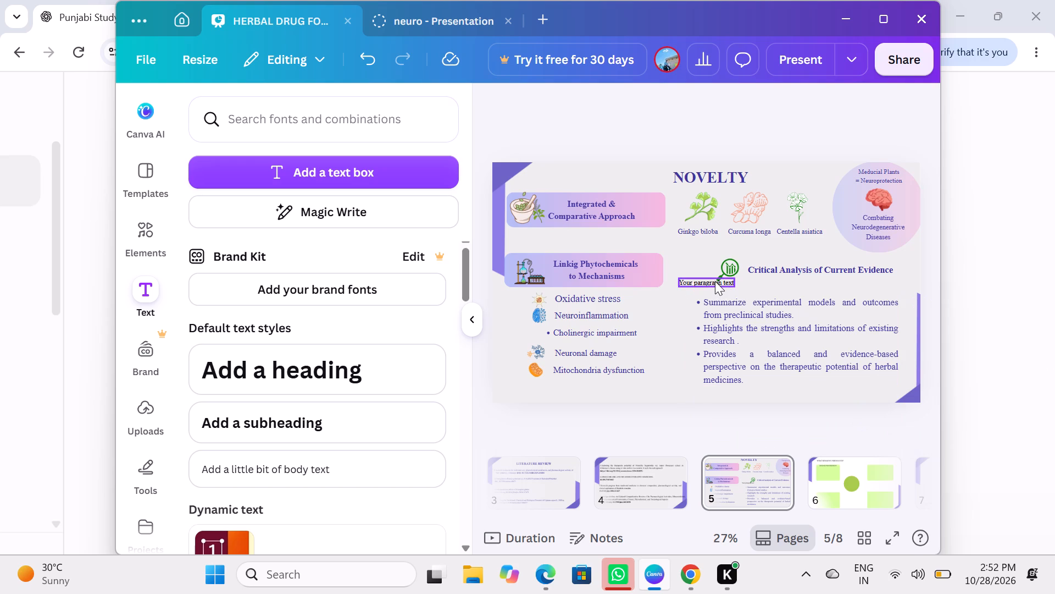
Move the stray "Your paragraph text" box off the Novelty slide and return to the "What Remains Unresolved?" slide.
left_click_drag(714, 280, 696, 593)
left_click(642, 483)
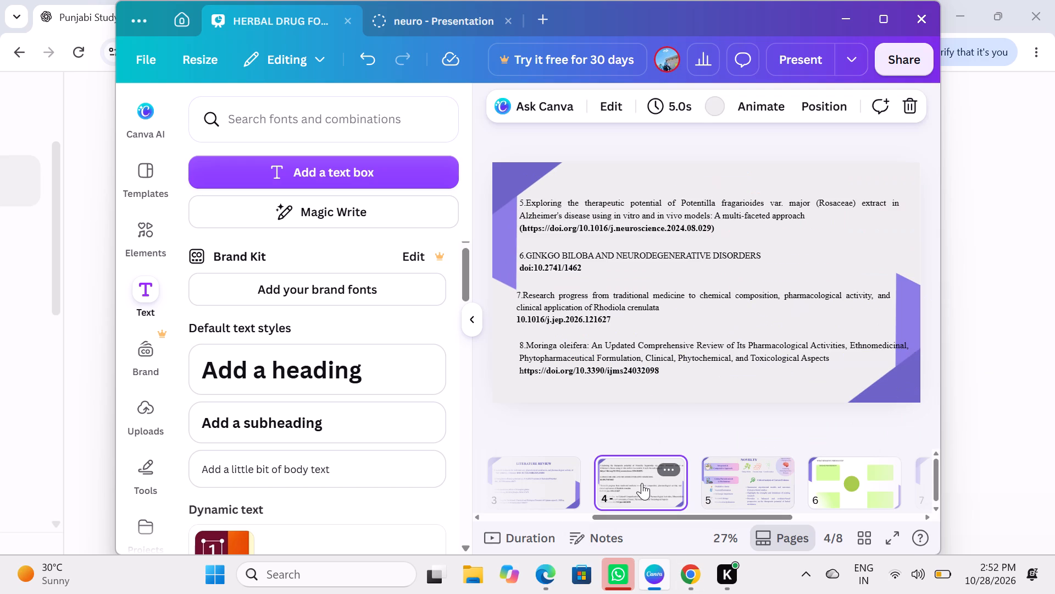
left_click(719, 484)
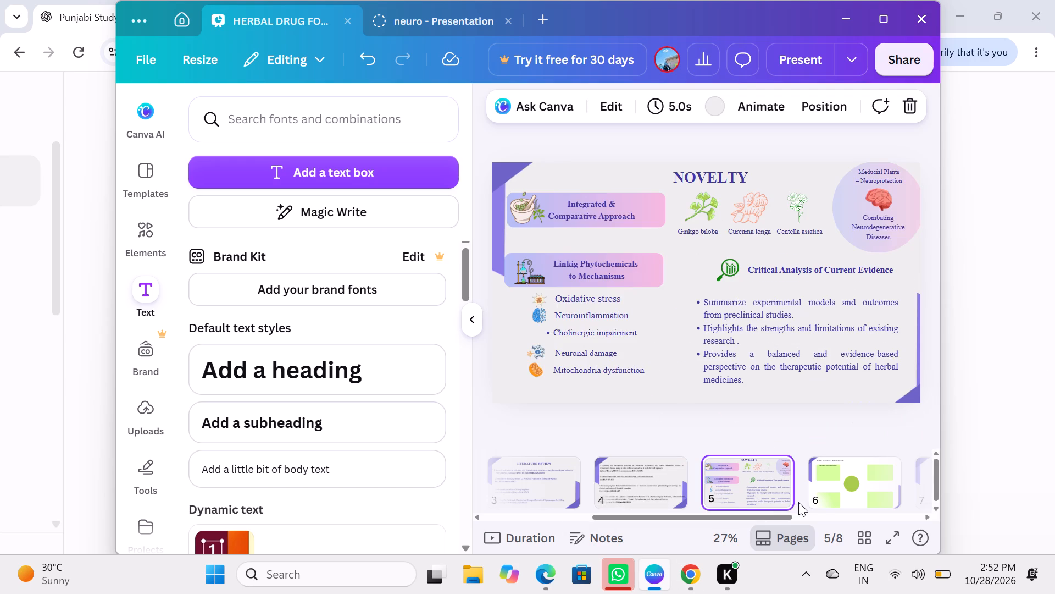
left_click(848, 504)
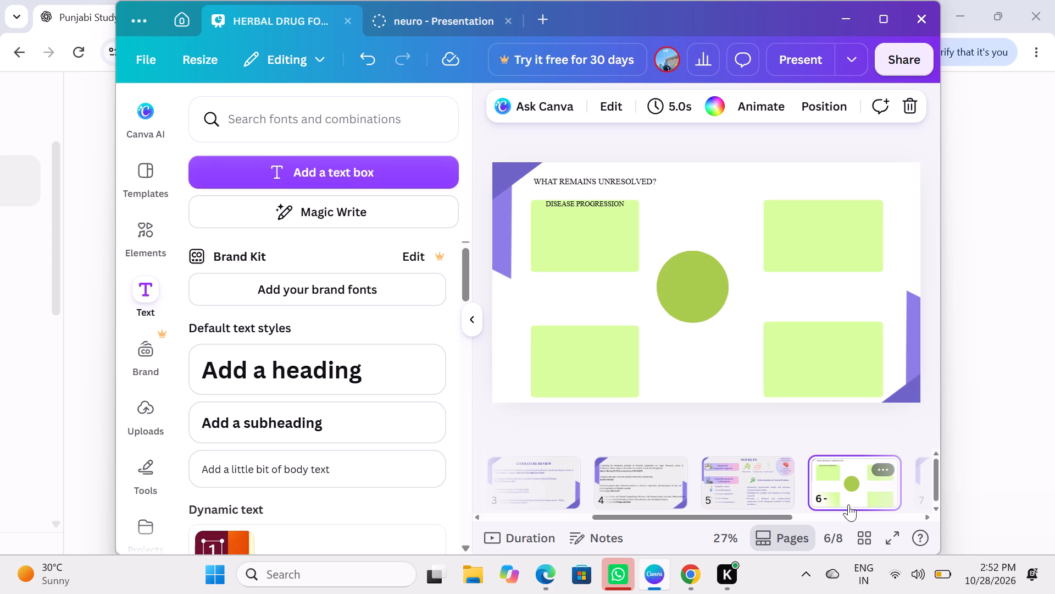
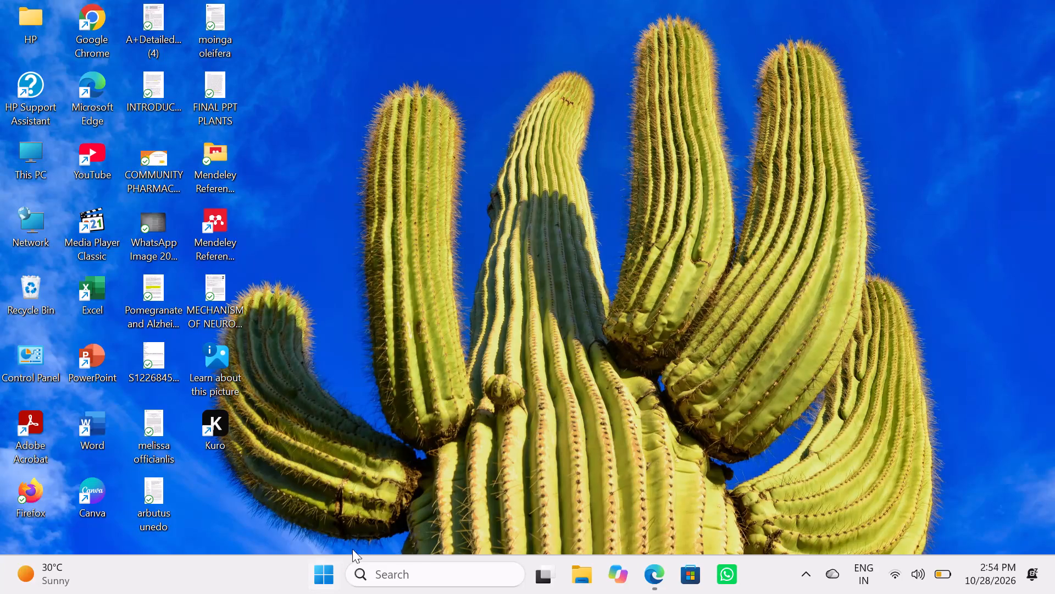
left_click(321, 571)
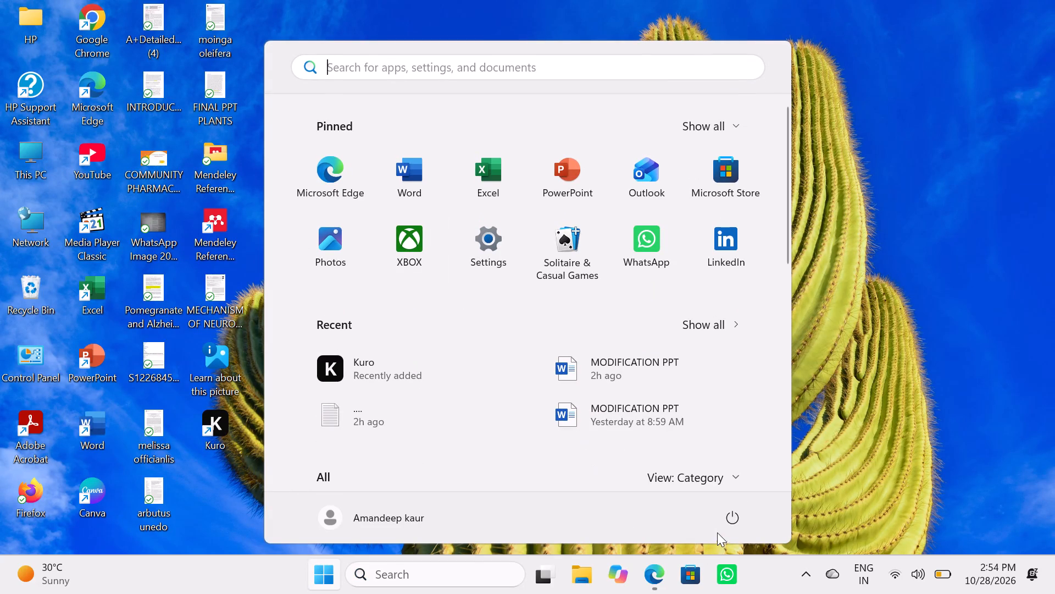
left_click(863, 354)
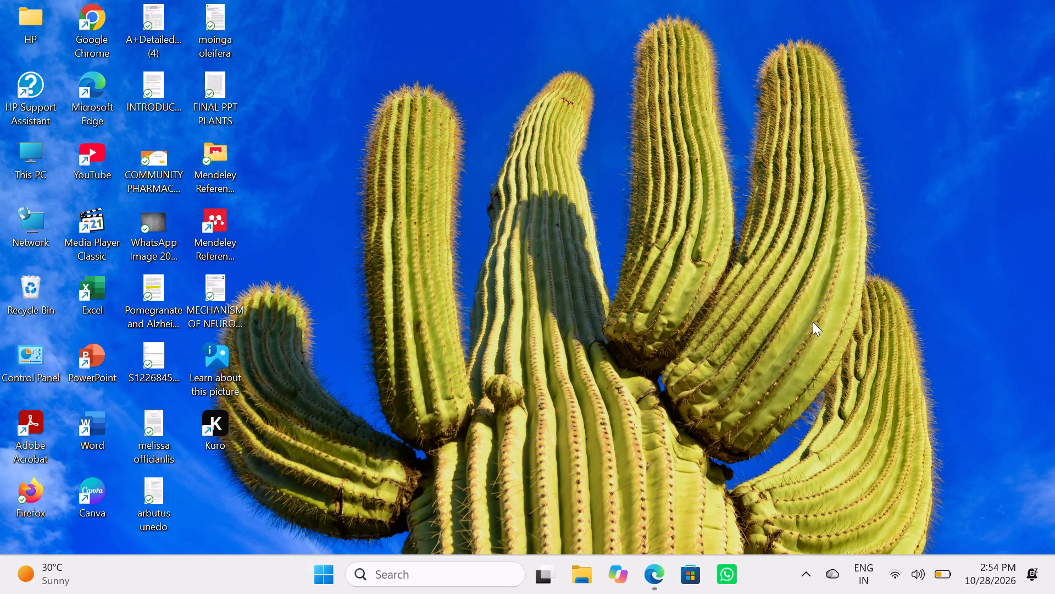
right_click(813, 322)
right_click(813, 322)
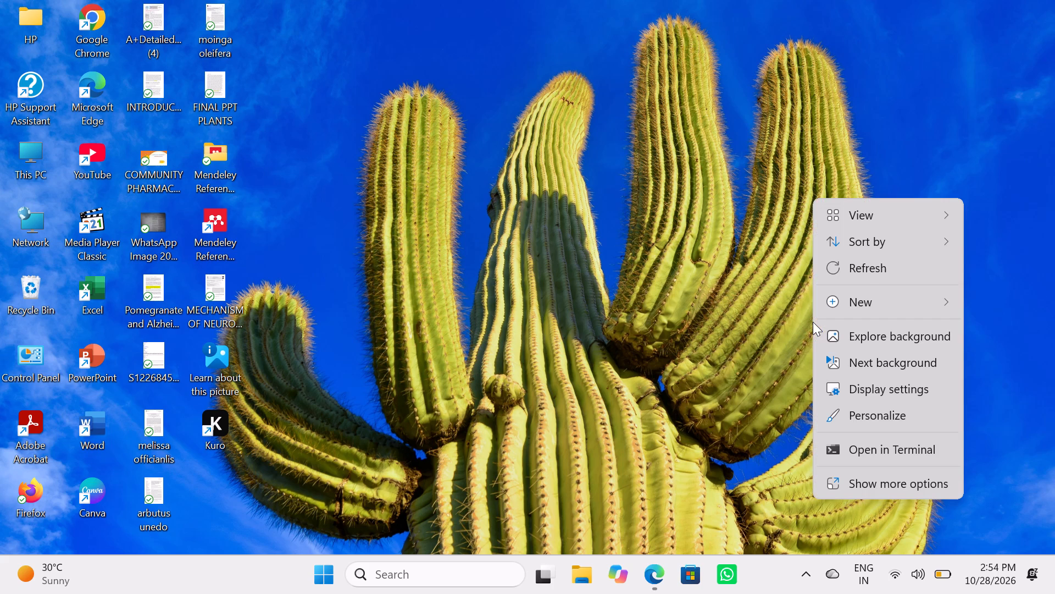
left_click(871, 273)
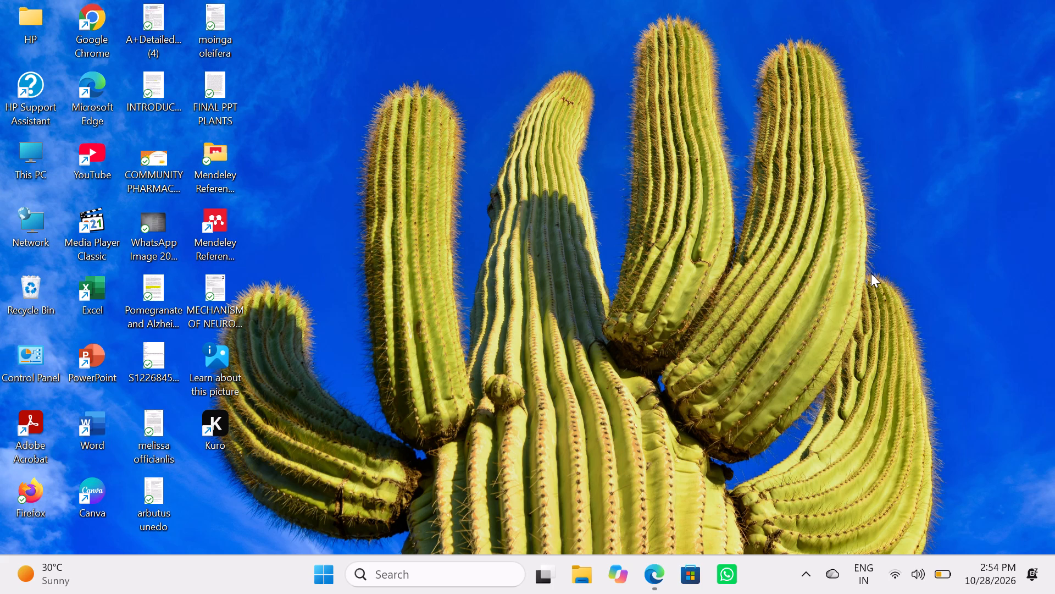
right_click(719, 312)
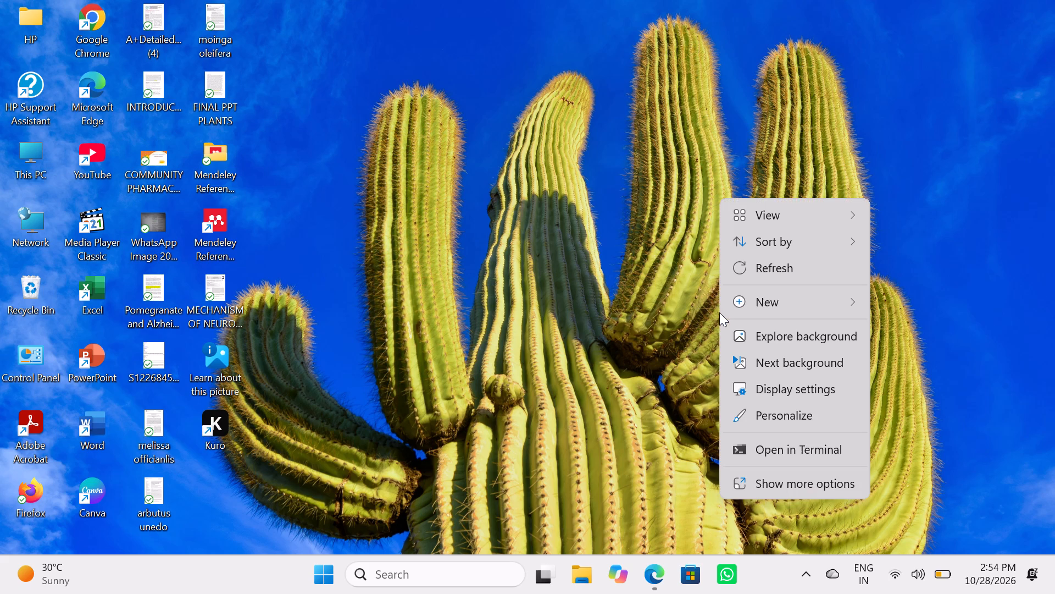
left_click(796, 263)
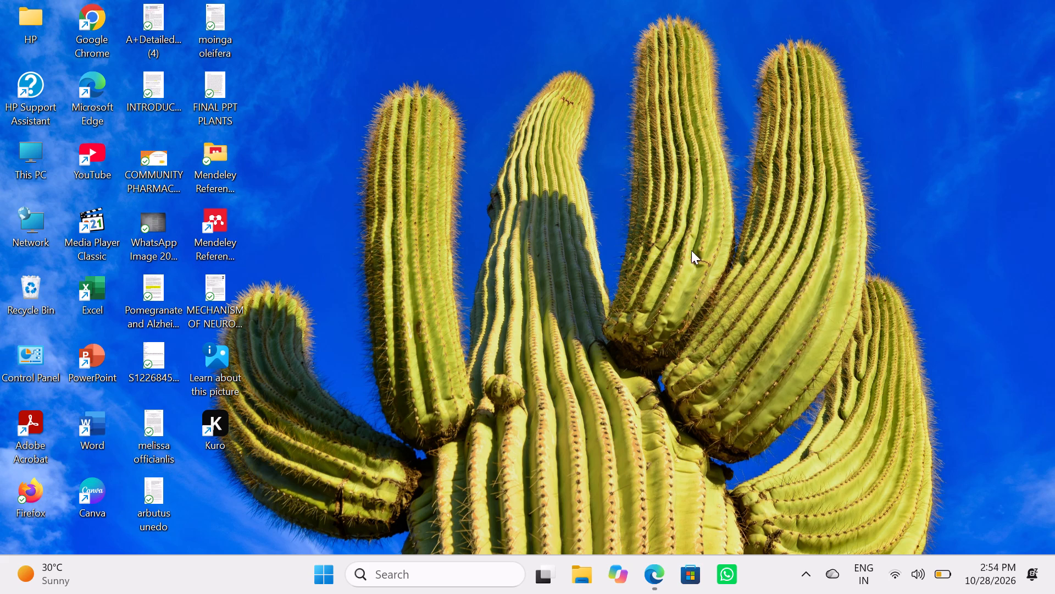
Shut down the computer from Windows.
left_click(323, 578)
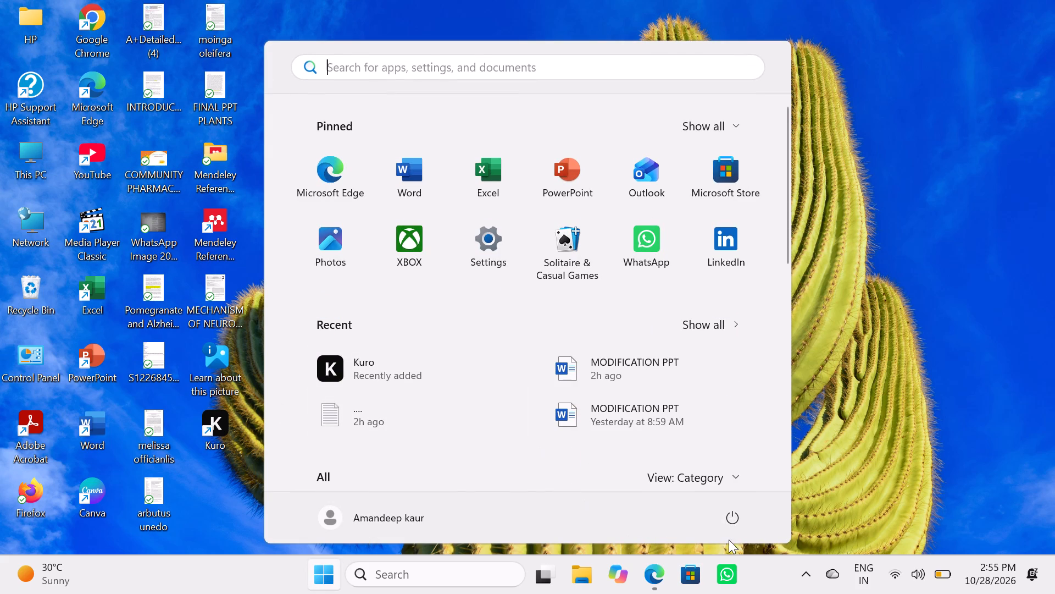
left_click(731, 529)
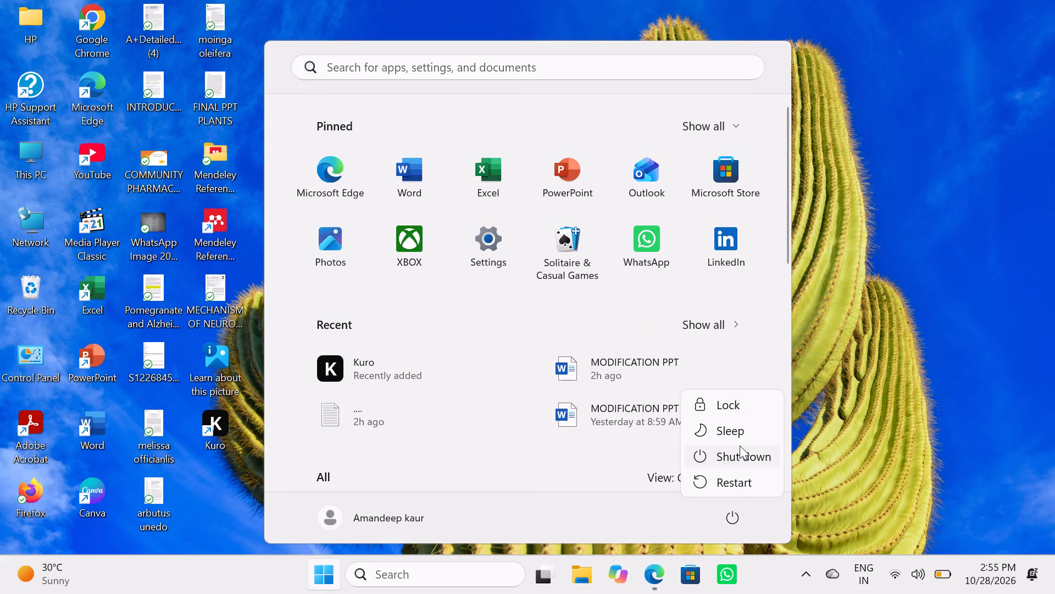
left_click(740, 446)
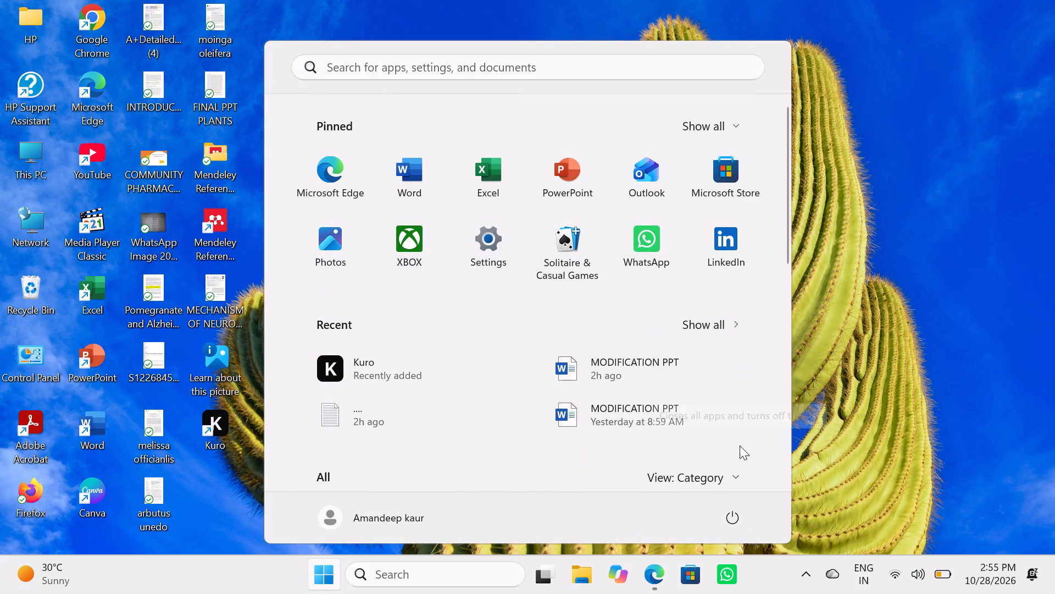